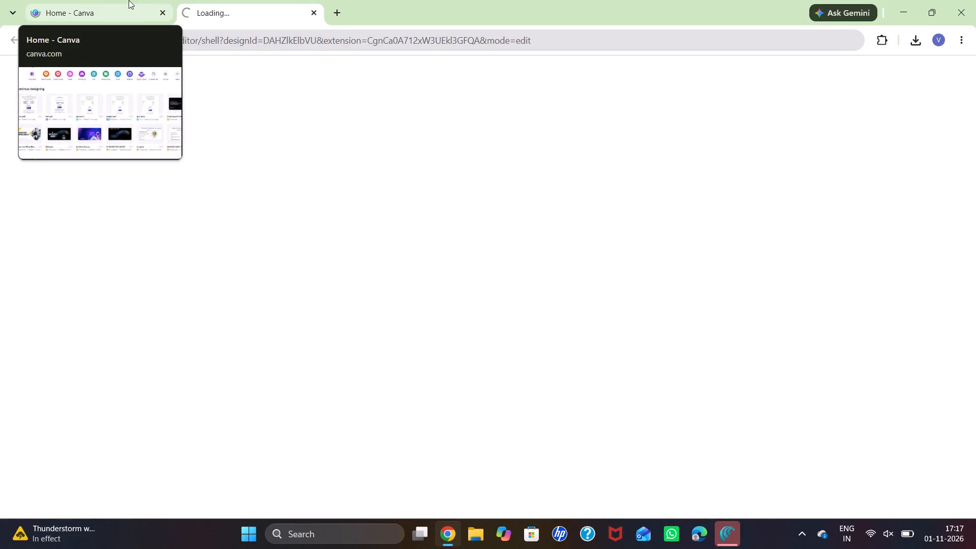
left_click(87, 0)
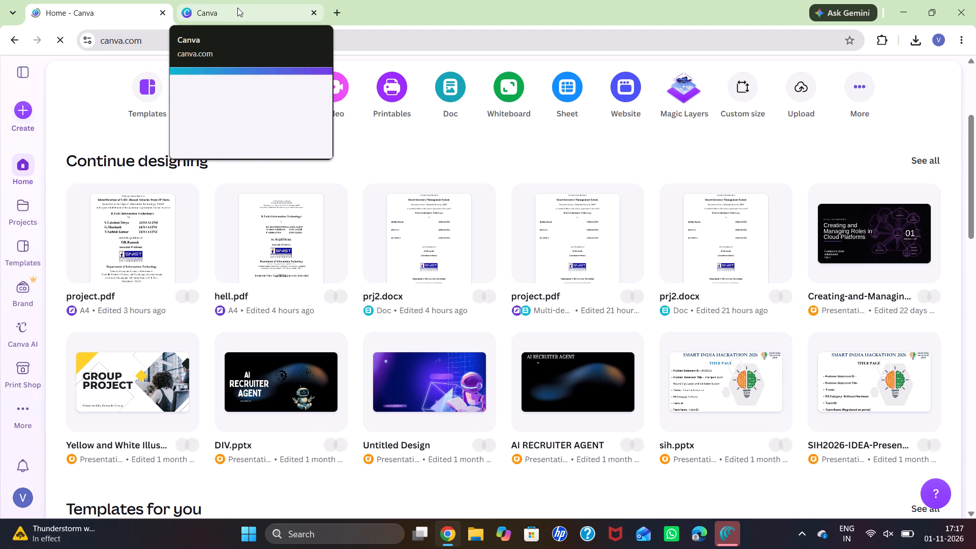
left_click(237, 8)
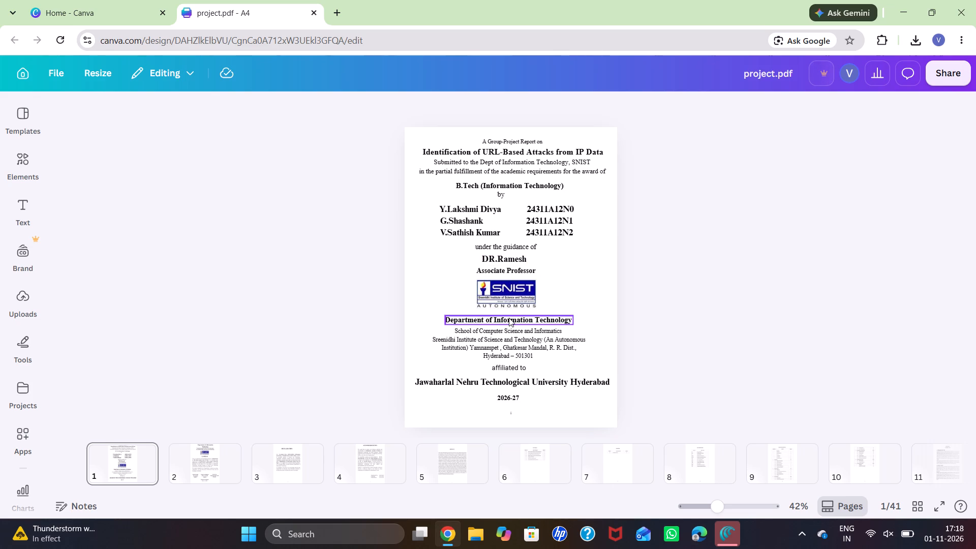
Replace the "DR." prefix of the guide's name on the cover page with "Mr.R.".
left_click(498, 259)
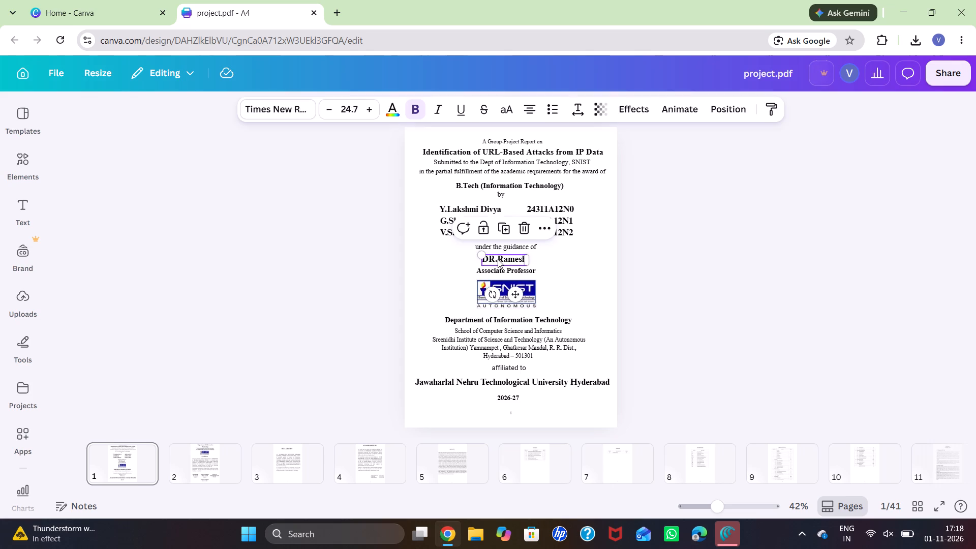
left_click(498, 259)
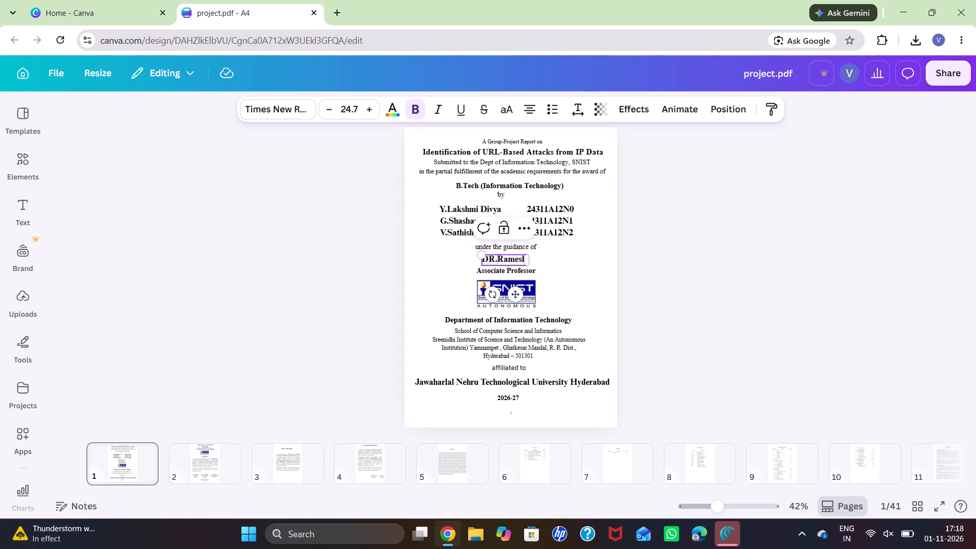
key("BackSpace")
key("BackSpace")
key("BackSpace")
key("BackSpace")
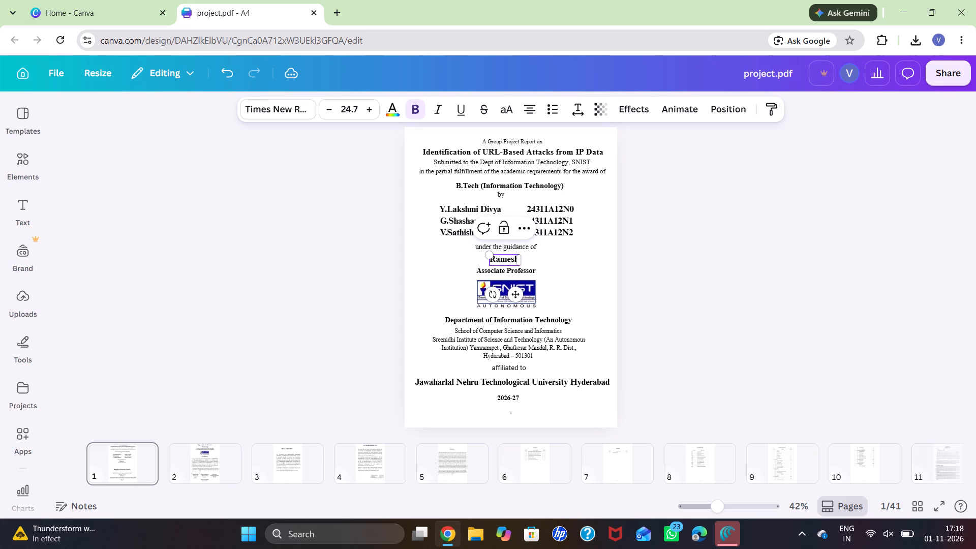
key("m")
key("period")
left_click(659, 300)
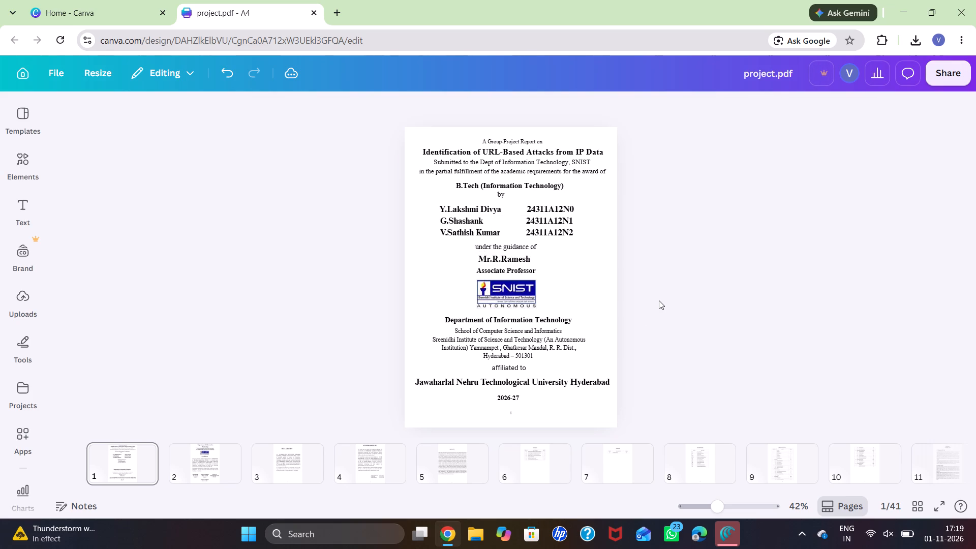
Replace "Associate" with "Assistant" in the designation below the guide's name on the cover page.
left_click(500, 268)
left_click(500, 268)
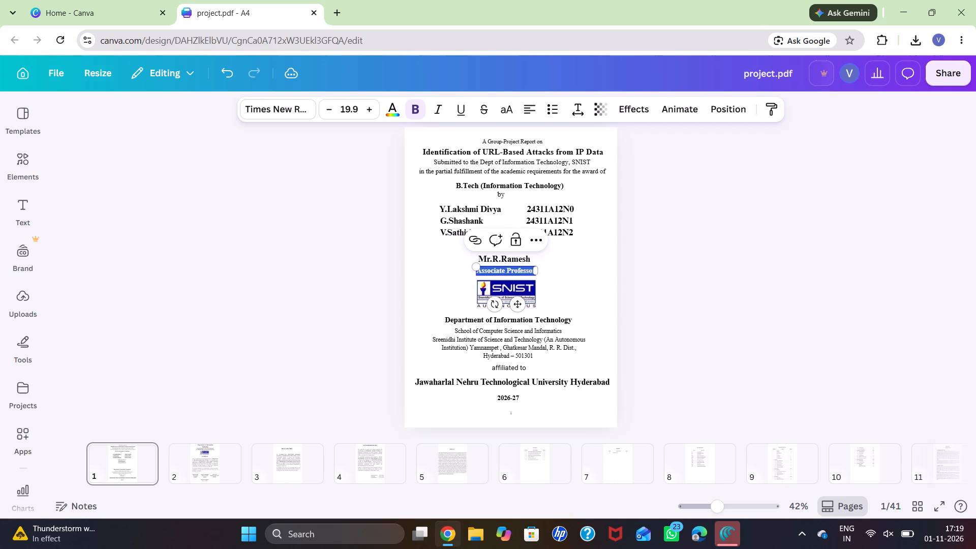
left_click(506, 270)
key("BackSpace")
key("BackSpace")
key("BackSpace")
key("BackSpace")
key("BackSpace")
key("BackSpace")
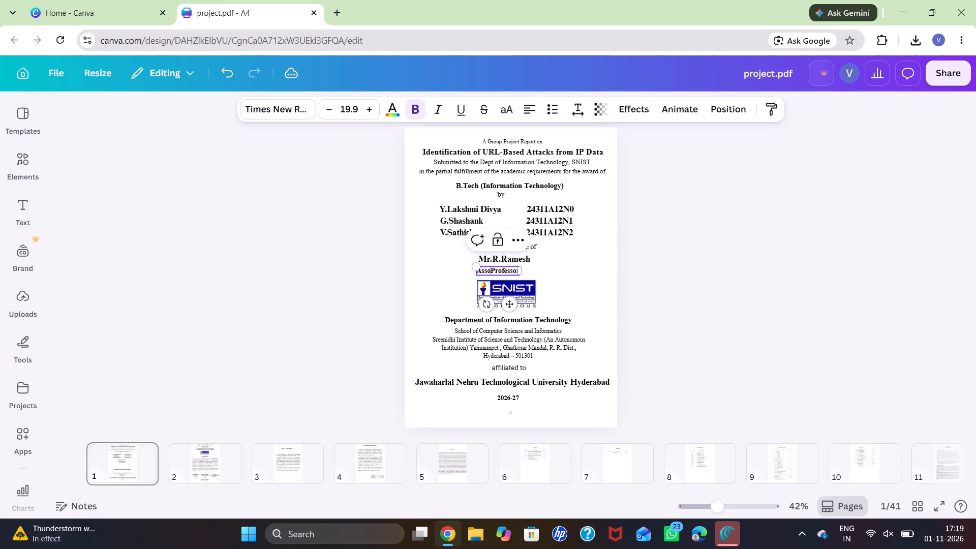
key("BackSpace")
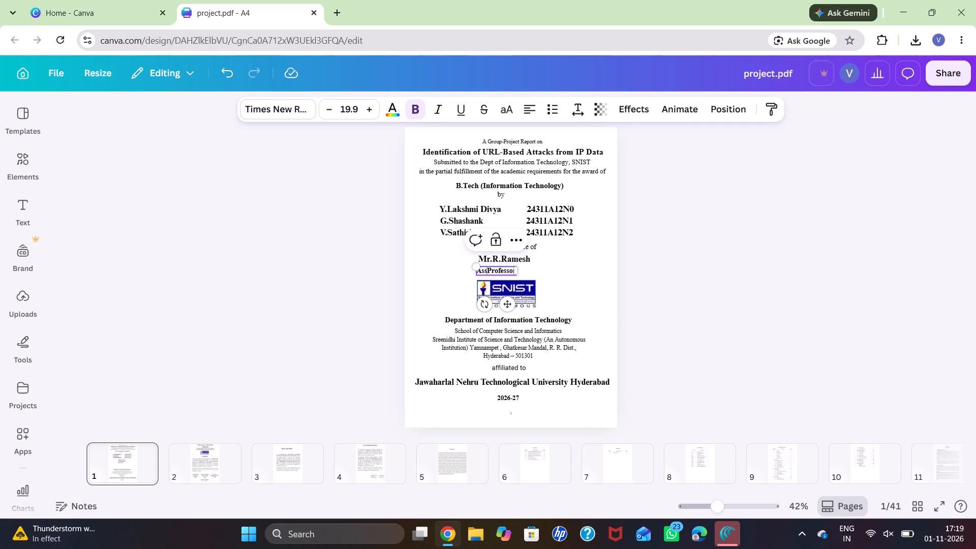
key("i")
type("stant")
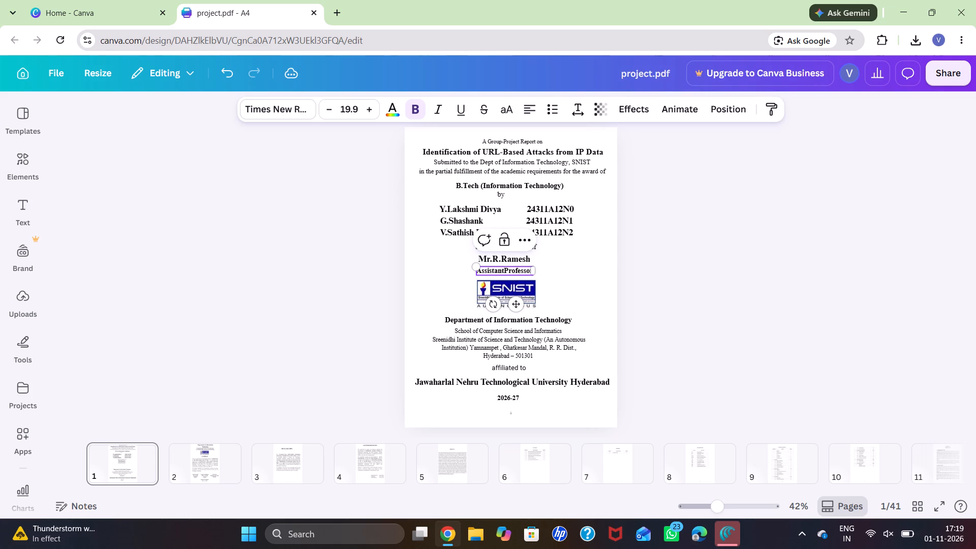
left_click(649, 239)
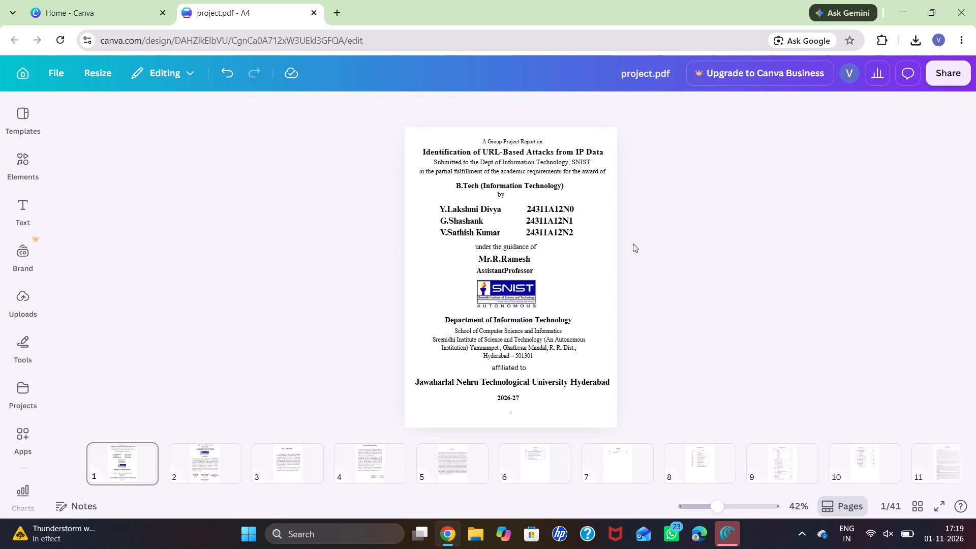
Insert a space between "Assistant" and "Professor" in the guide's designation.
left_click(502, 271)
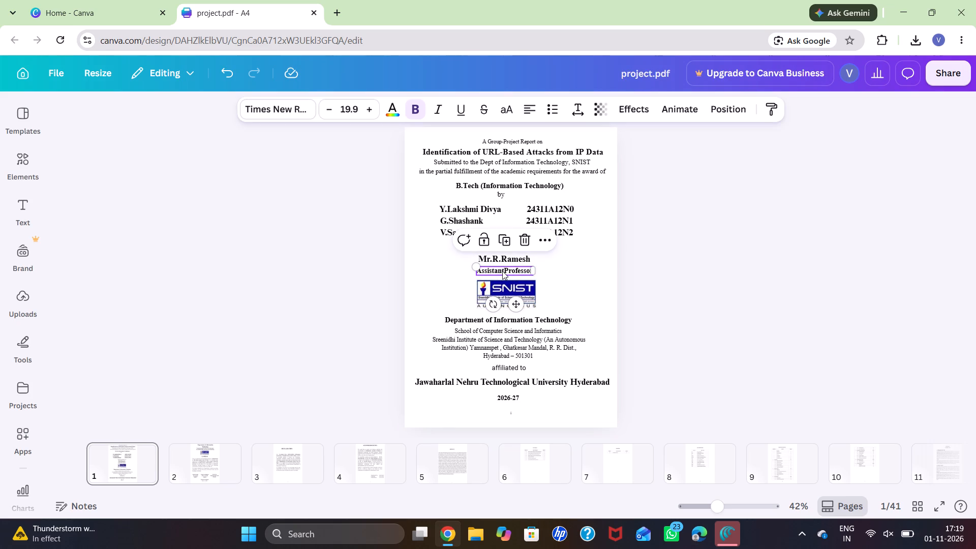
left_click(502, 271)
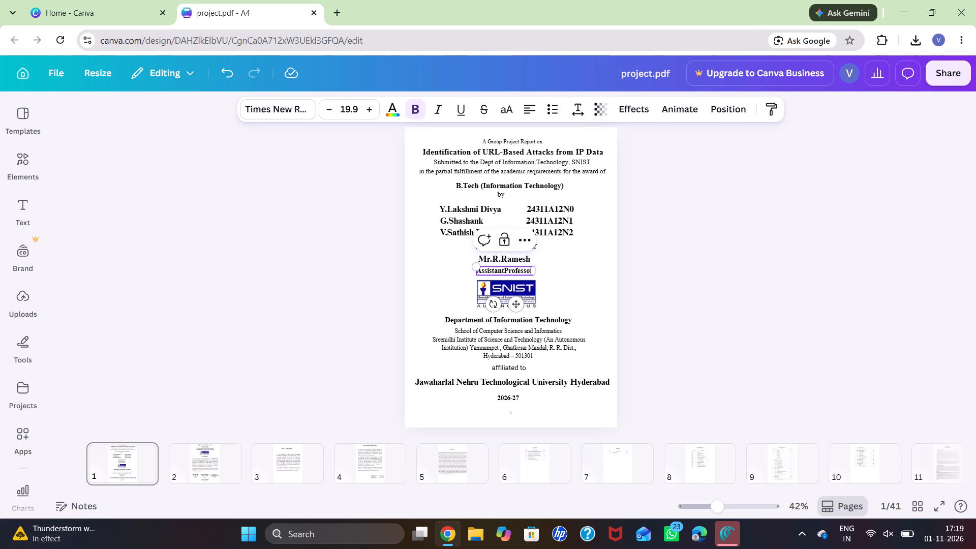
left_click(504, 271)
key("space")
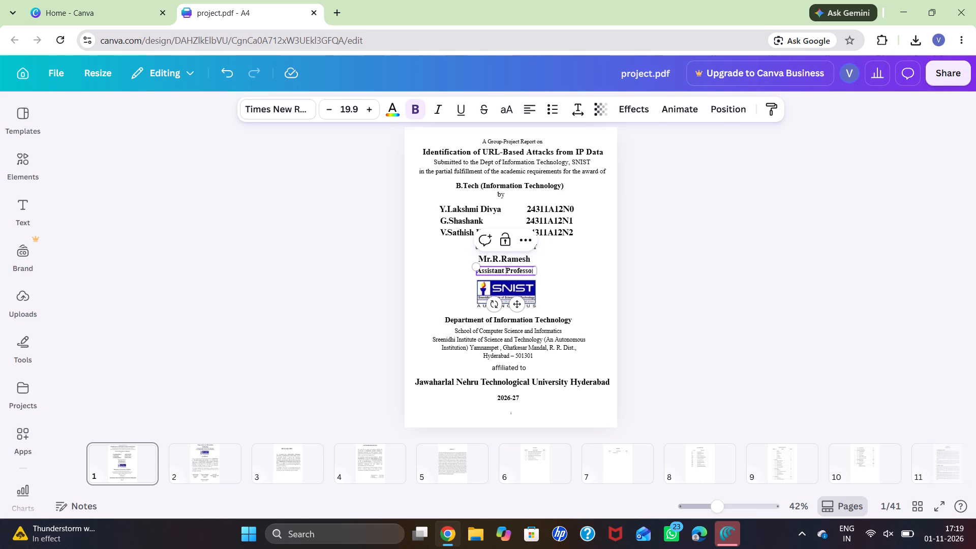
Enlarge the "Assistant Professor" line to font size 23.9 and move it slightly left to centre it under the guide's name.
key("ctrl+a")
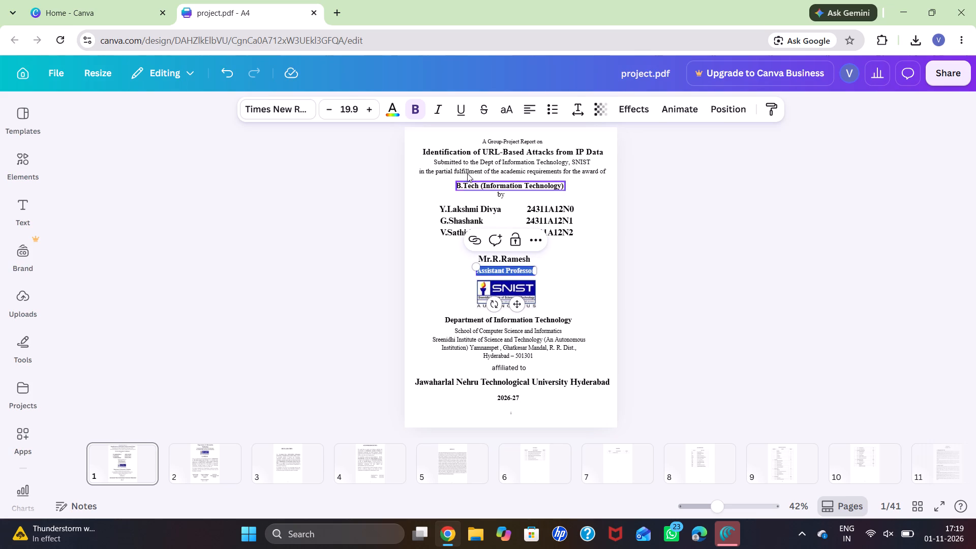
left_click(375, 108)
left_click(375, 108)
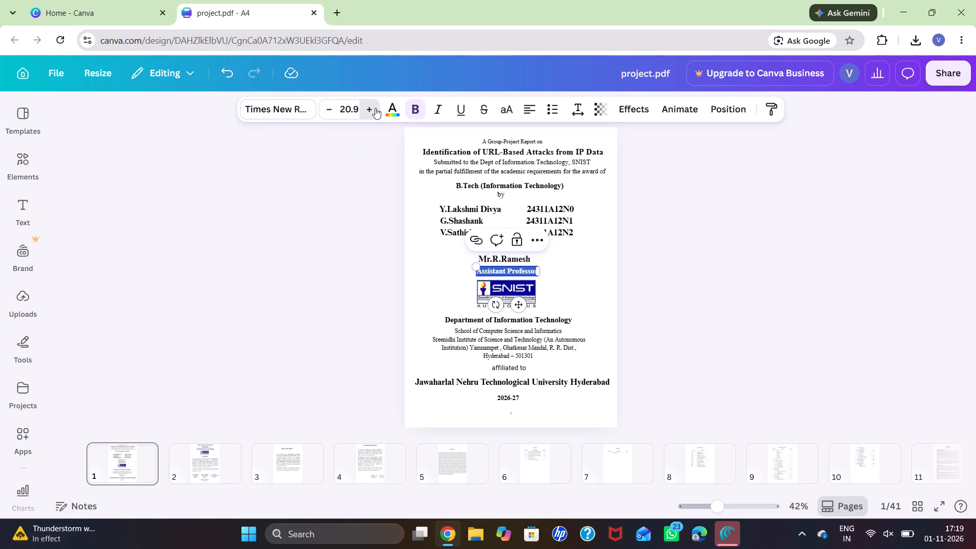
left_click(583, 280)
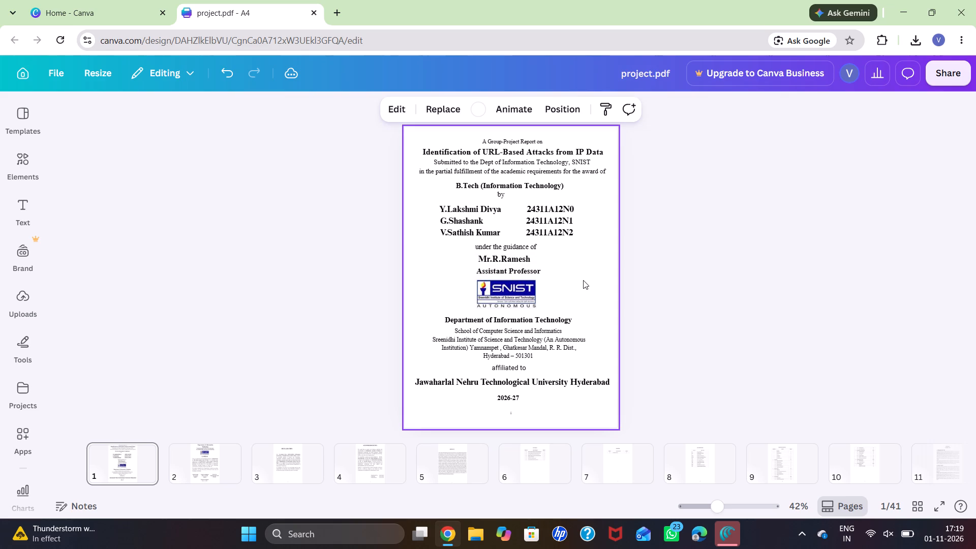
left_click_drag(523, 271, 519, 270)
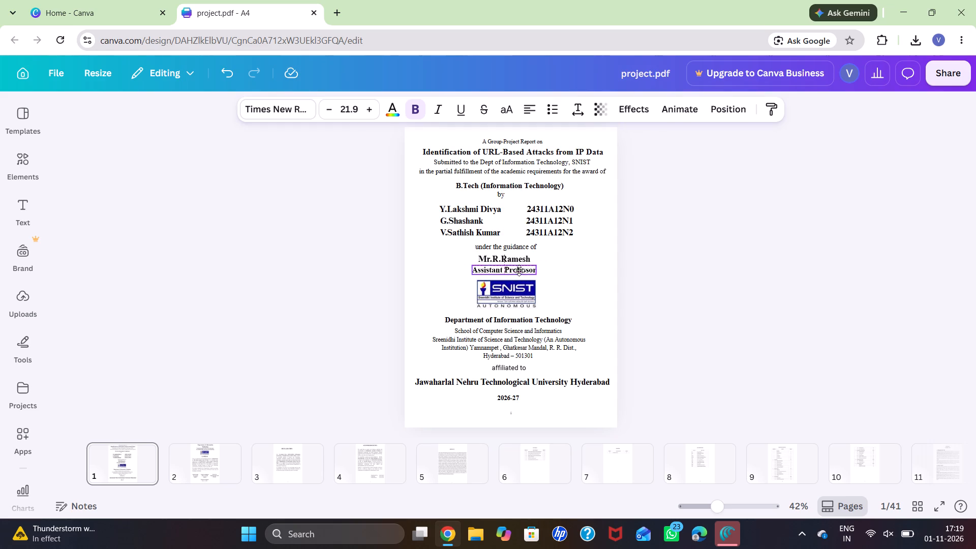
left_click_drag(519, 270, 517, 270)
left_click(517, 270)
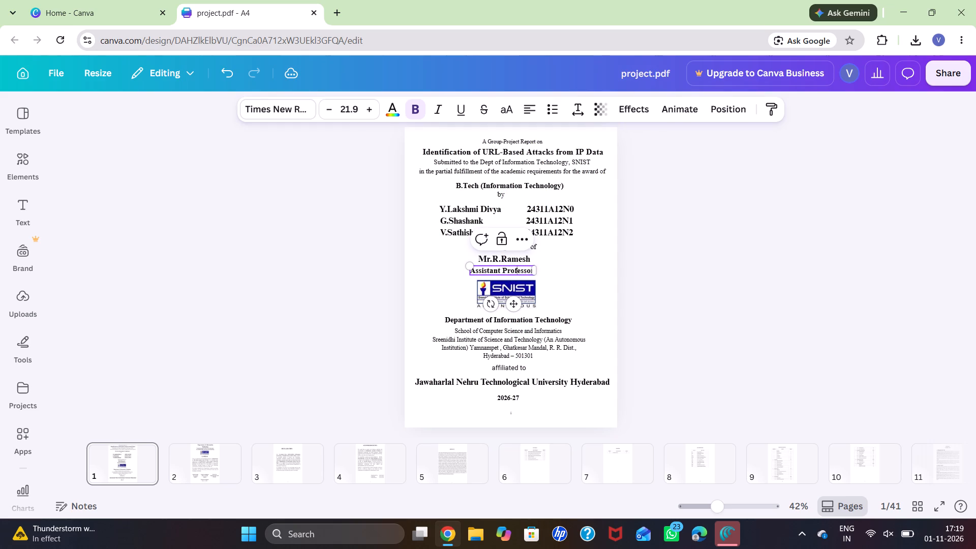
left_click(517, 270)
key("ctrl+a")
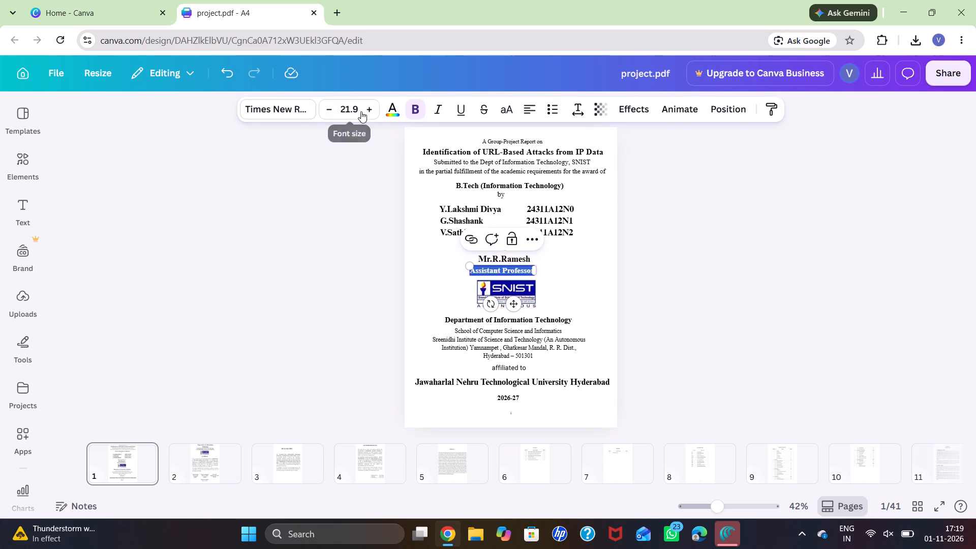
double_click(366, 110)
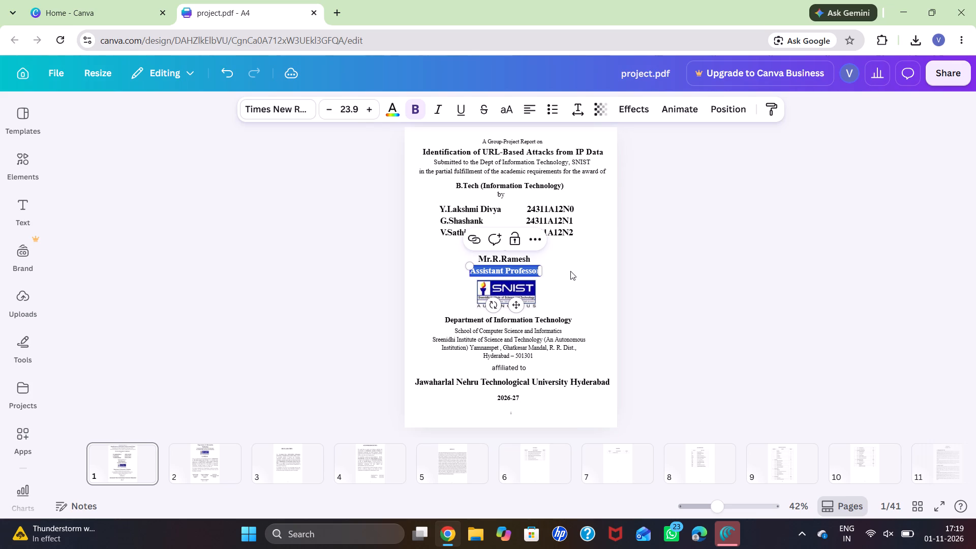
left_click(570, 271)
Increase the font size of the guide's name on the cover page by two increments.
double_click(522, 259)
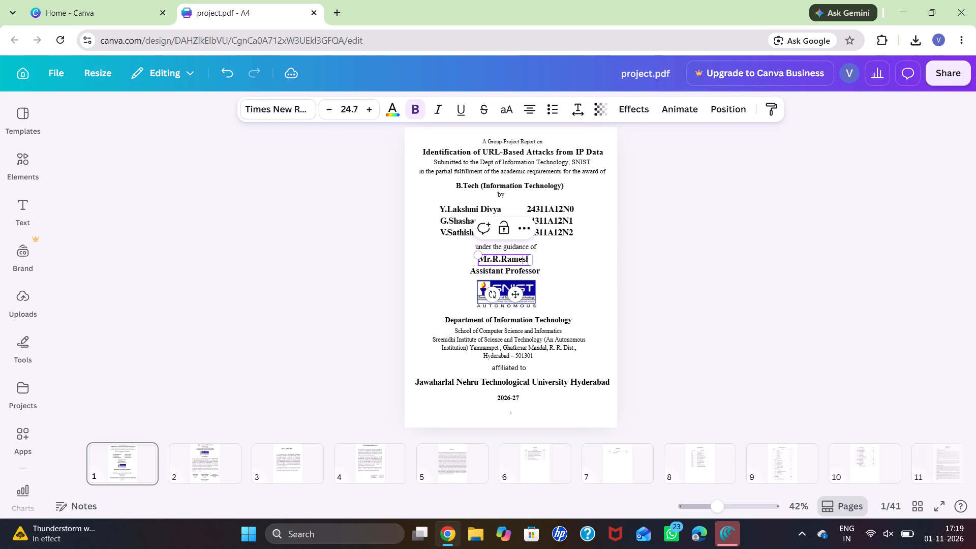
key("ctrl+a")
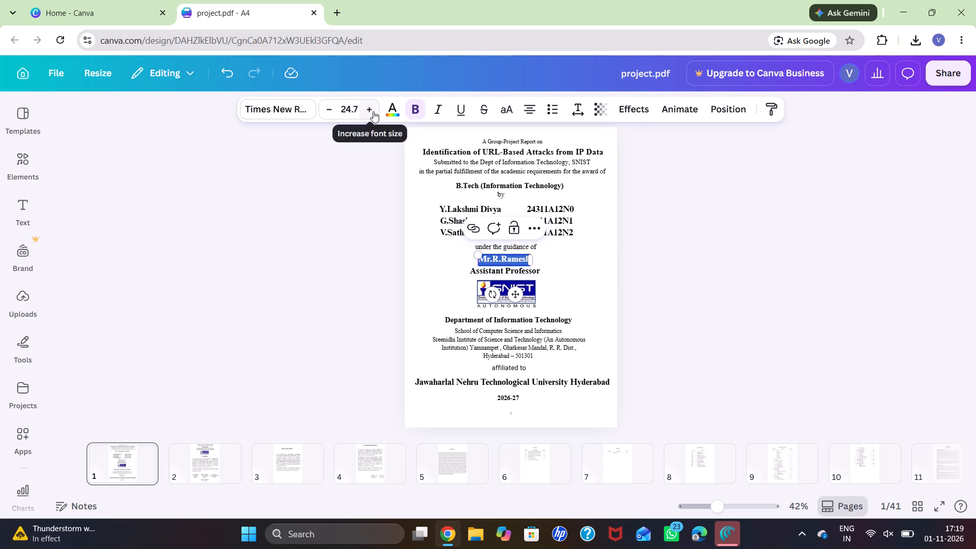
double_click(373, 111)
left_click(573, 299)
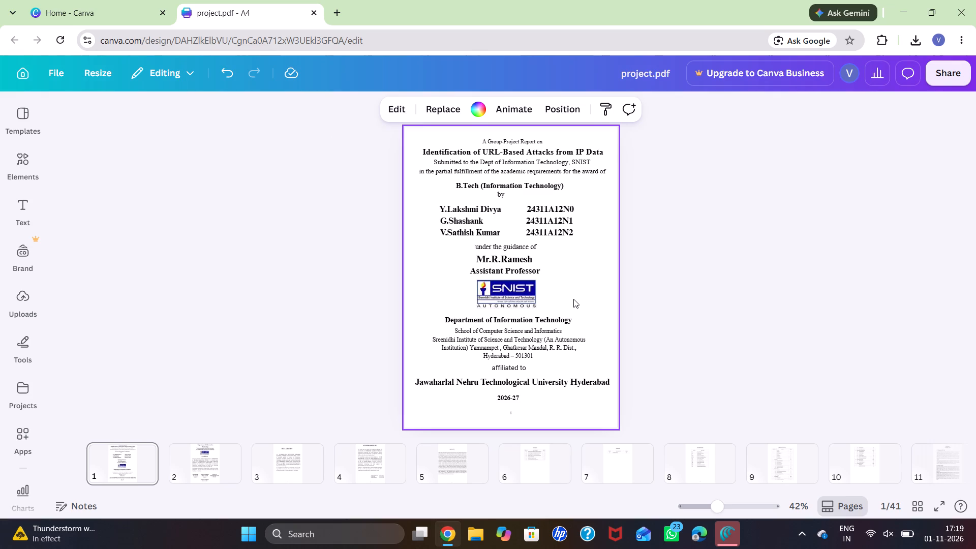
On the certificate page (page 2), replace the bracketed name under "Internal guide" with the guide's name as written on the cover page.
scroll(573, 299, "down", 2)
left_click(207, 462)
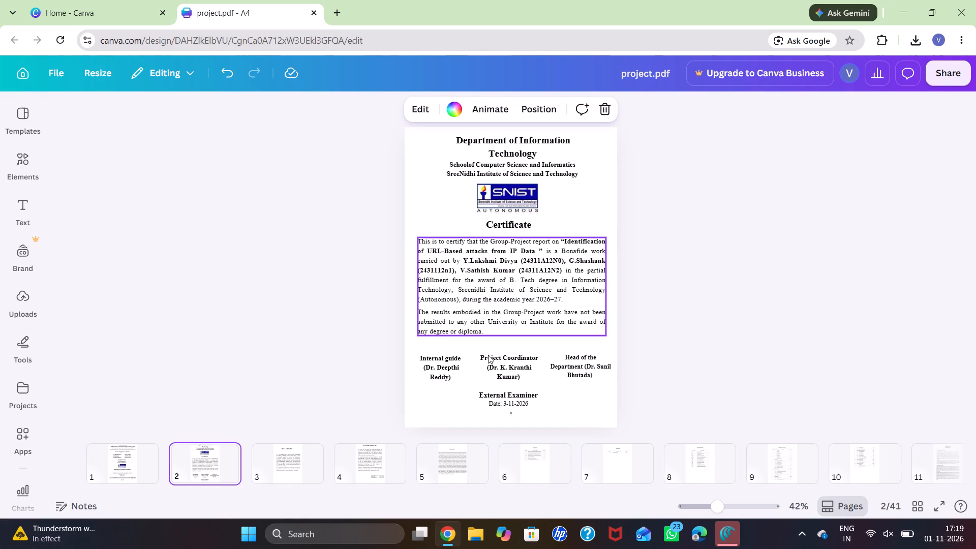
left_click(448, 369)
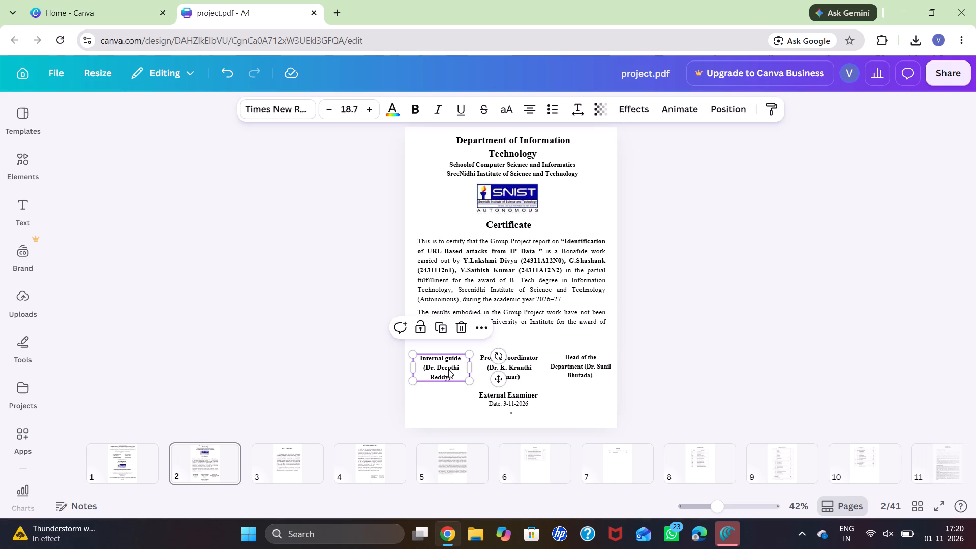
left_click(448, 369)
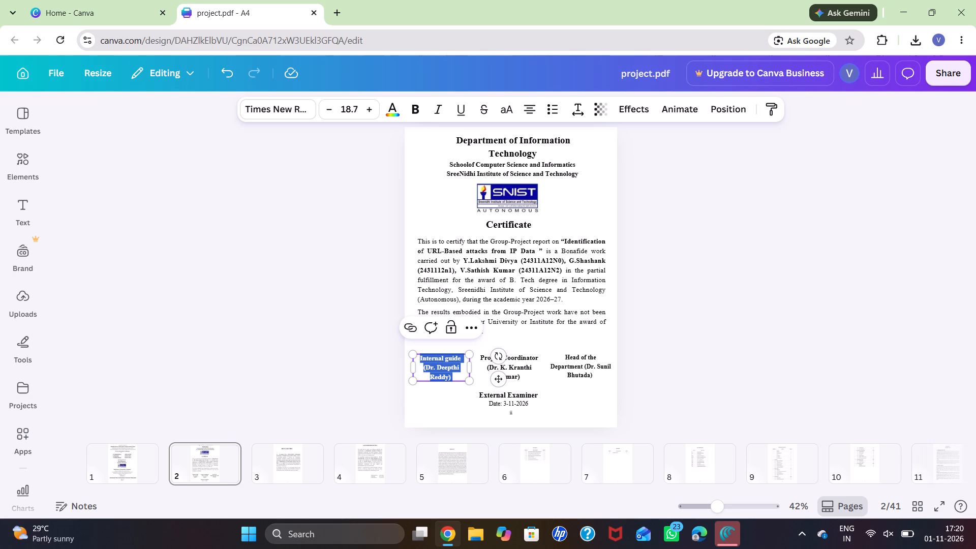
left_click(462, 369)
left_click_drag(453, 376, 420, 367)
key("BackSpace")
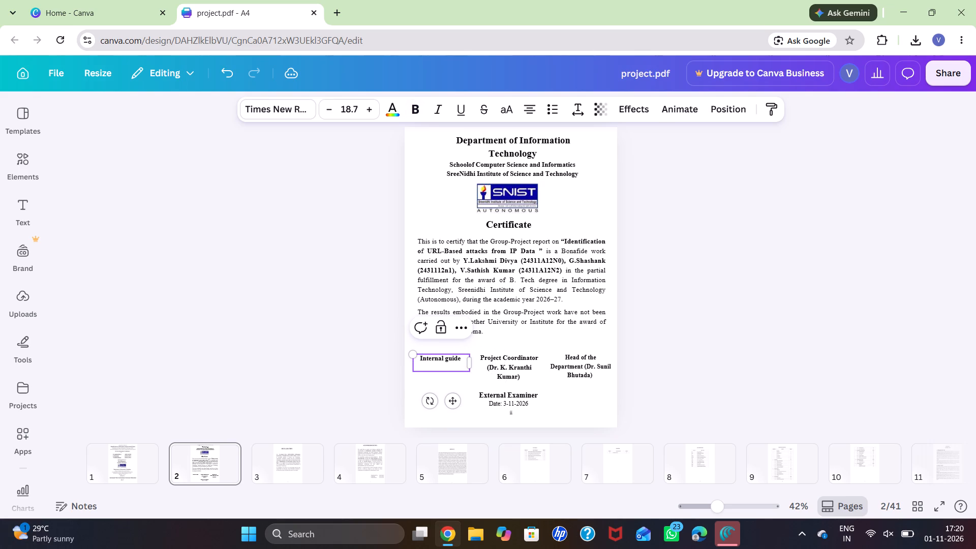
left_click(423, 364)
key("r")
key("period")
key("comma")
key("BackSpace")
key("period")
Make the guide's name under "Internal guide" bold on the certificate page.
left_click_drag(460, 368, 421, 367)
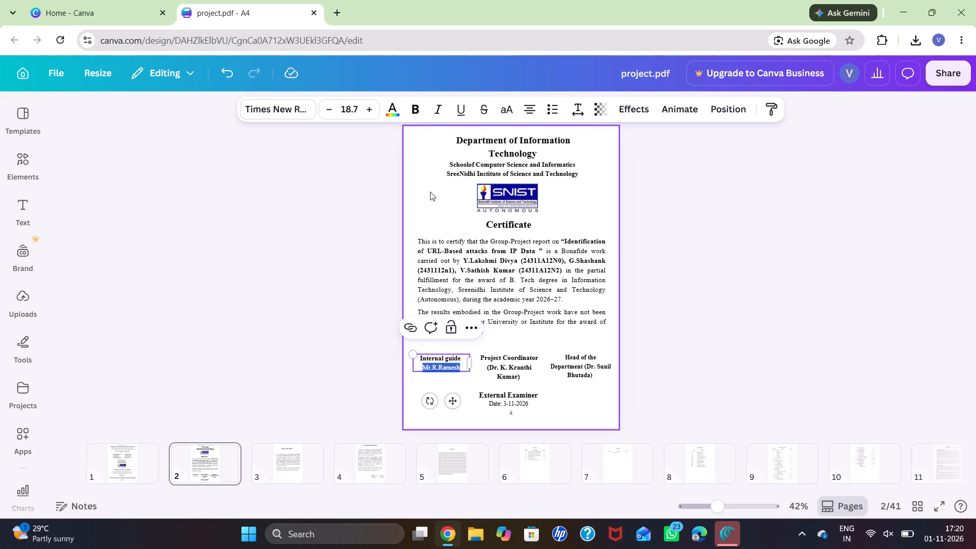
left_click(414, 108)
left_click(469, 398)
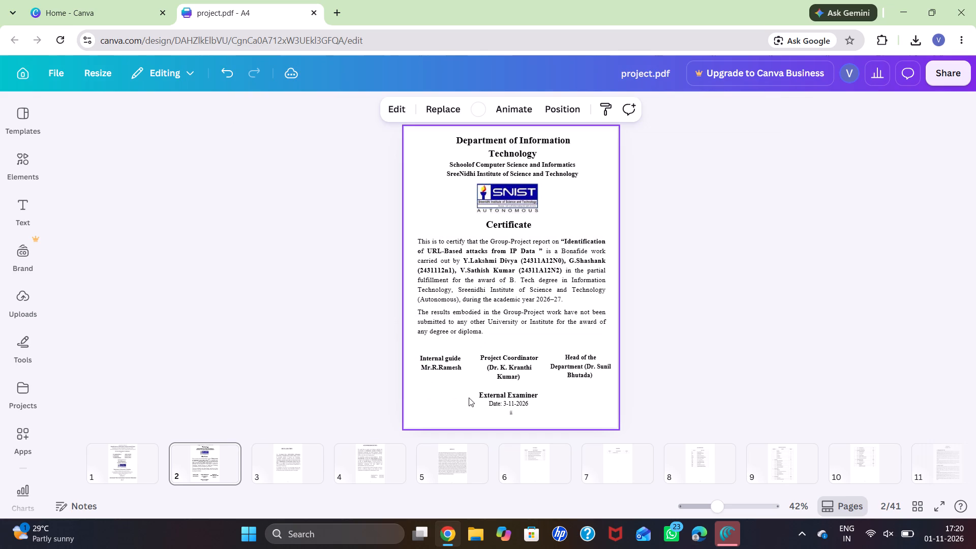
Replace the bracketed name under "Project Coordinator" with the new coordinator's name, starting with "Dr." and without brackets, on its own line.
left_click(490, 368)
double_click(492, 367)
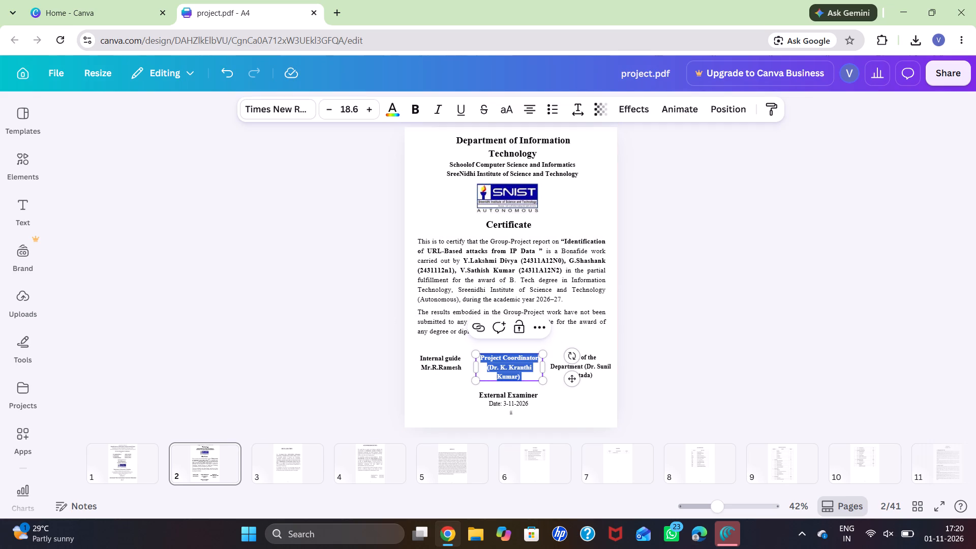
left_click_drag(484, 369, 500, 371)
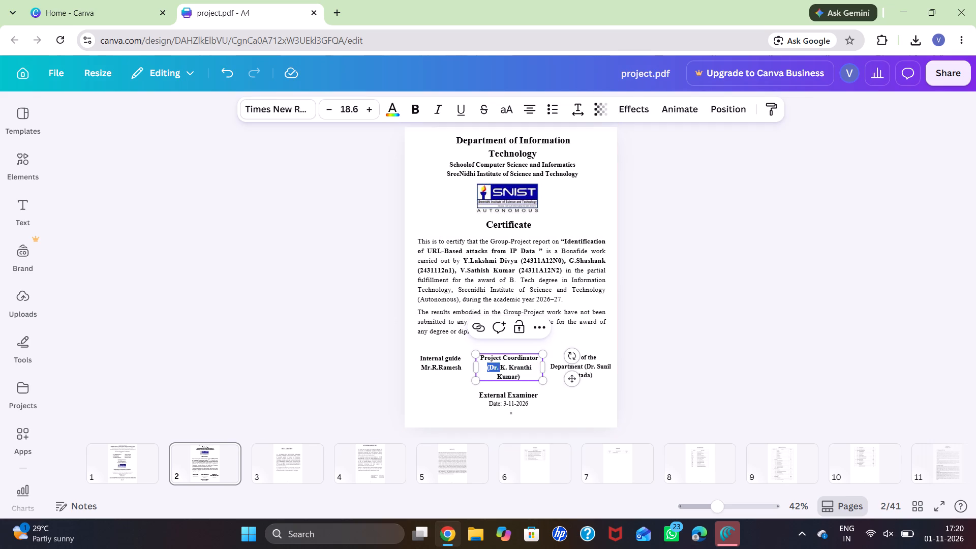
left_click_drag(500, 371, 532, 380)
left_click_drag(532, 380, 533, 379)
key("BackSpace")
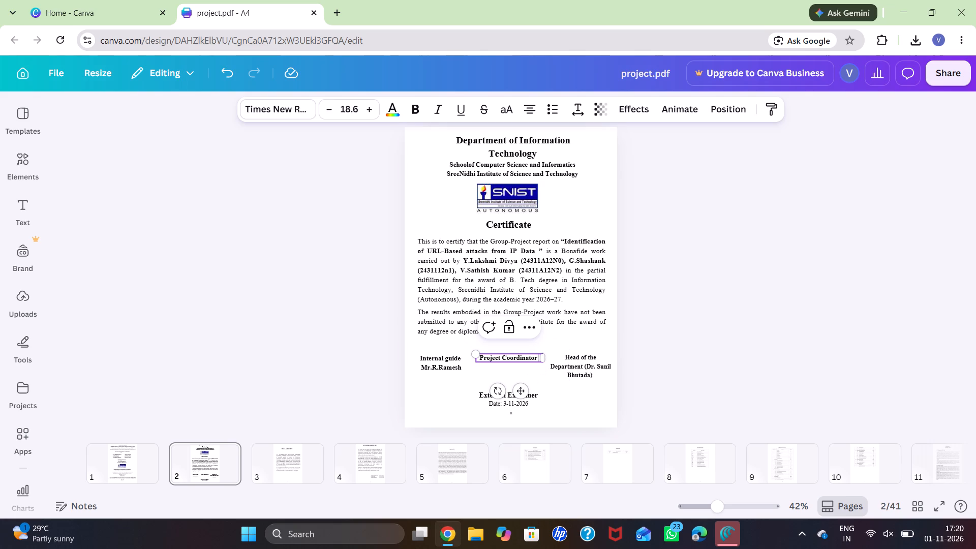
key("Return")
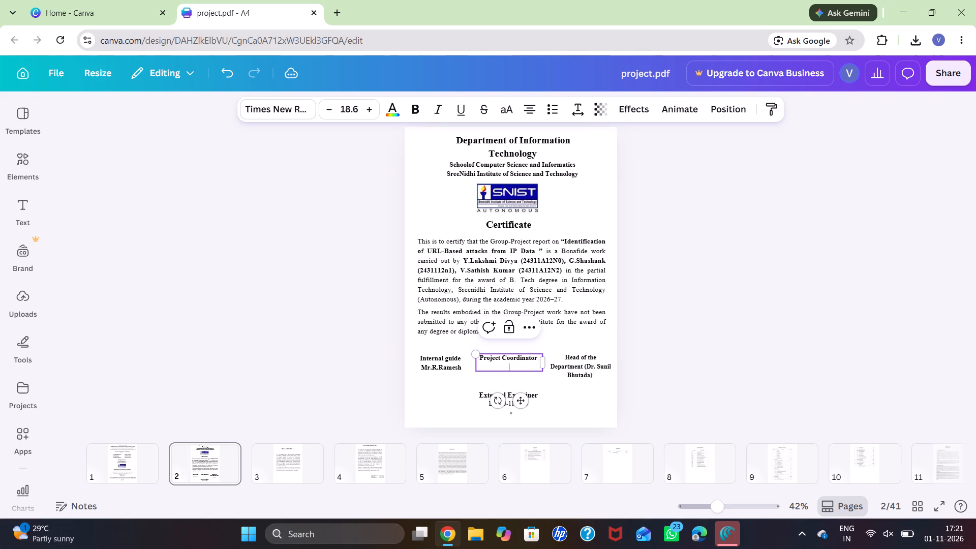
type("DR")
key("r")
key("period")
key("period")
key("t")
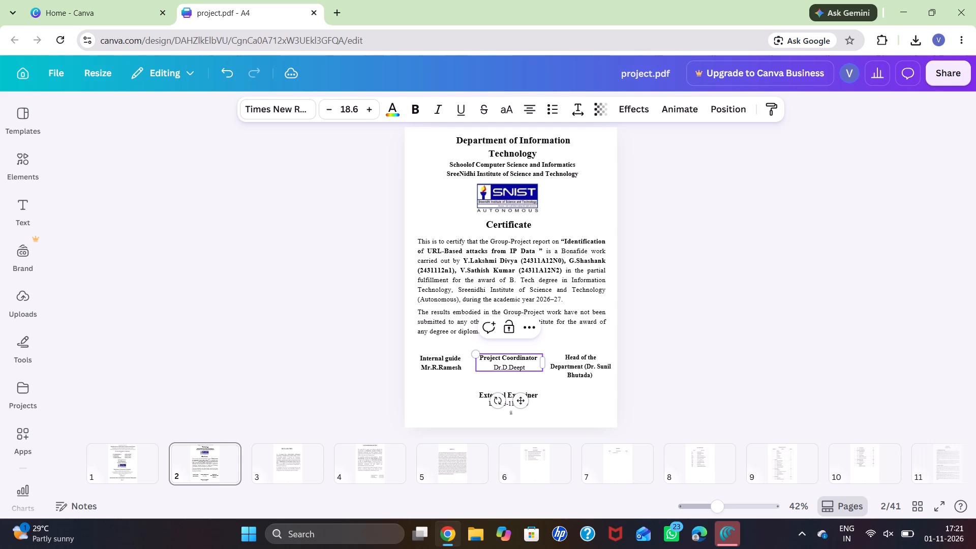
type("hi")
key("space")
Make the coordinator's name under "Project Coordinator" bold on the certificate page.
left_click_drag(537, 368, 481, 368)
left_click(415, 104)
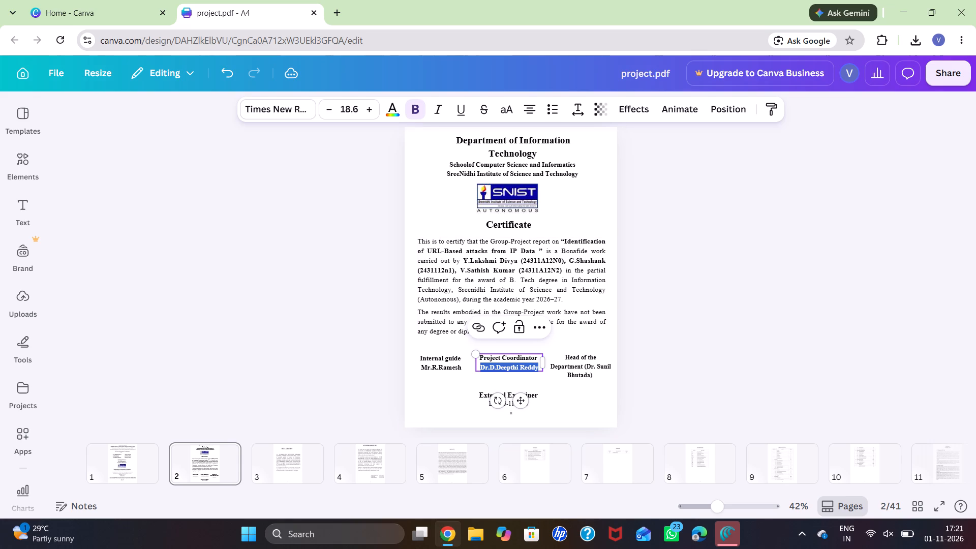
left_click(554, 392)
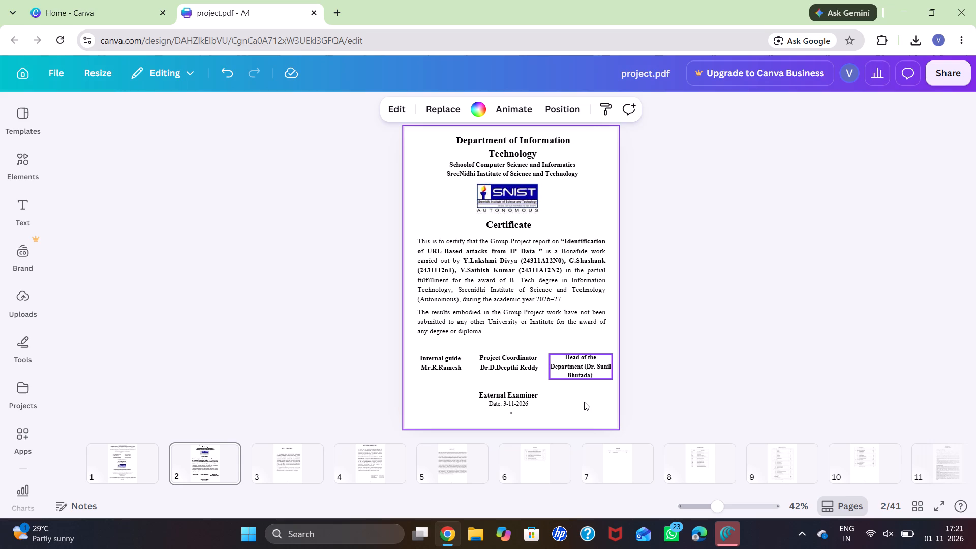
Put the bracketed name under "Head of the Department" on its own line in the certificate's signature row.
left_click(579, 367)
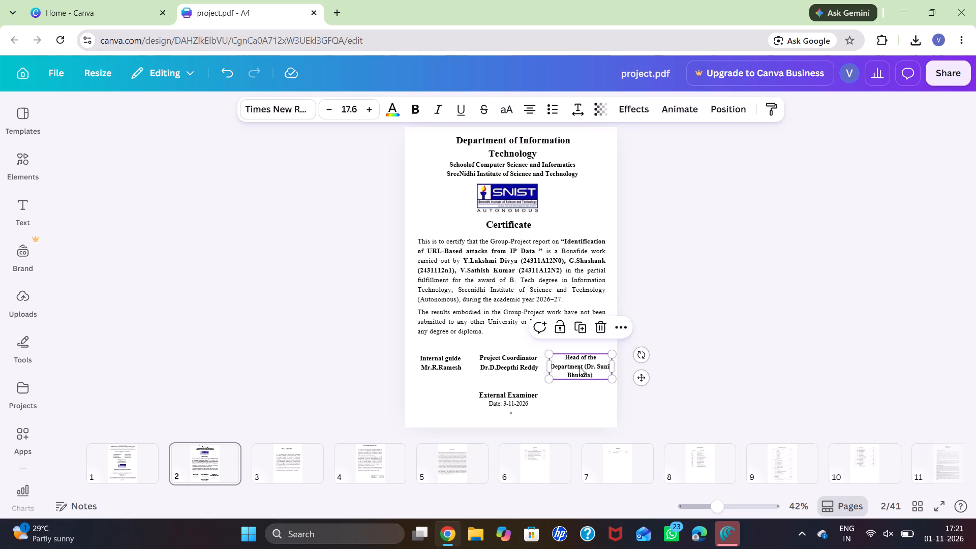
left_click(579, 367)
left_click(584, 364)
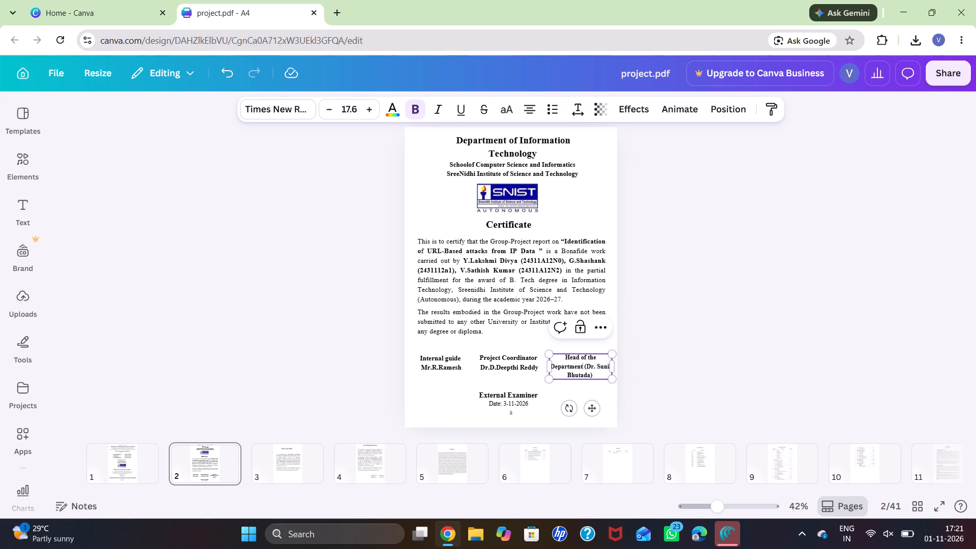
key("Return")
left_click(552, 380)
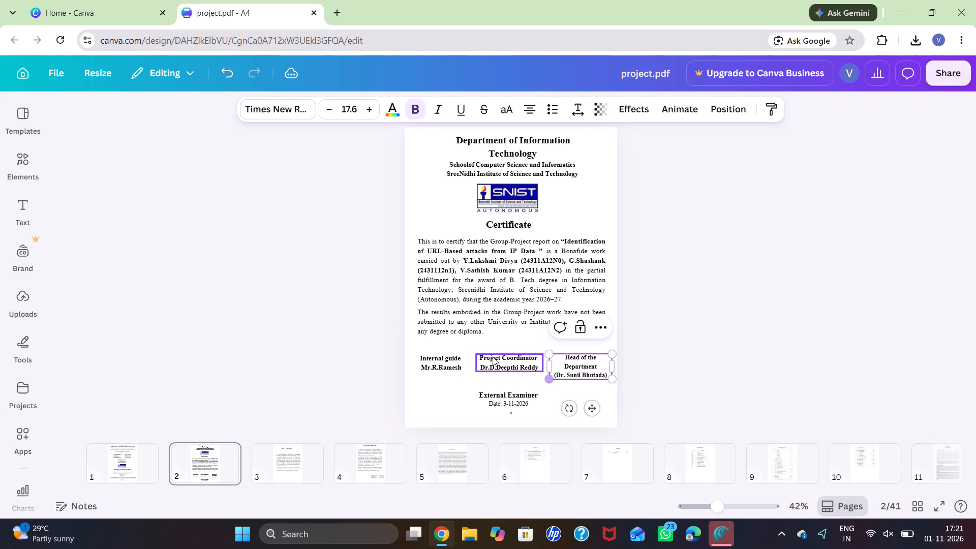
Open the "Internal guide" signature text on the certificate page for editing at the guide's name.
left_click(455, 355)
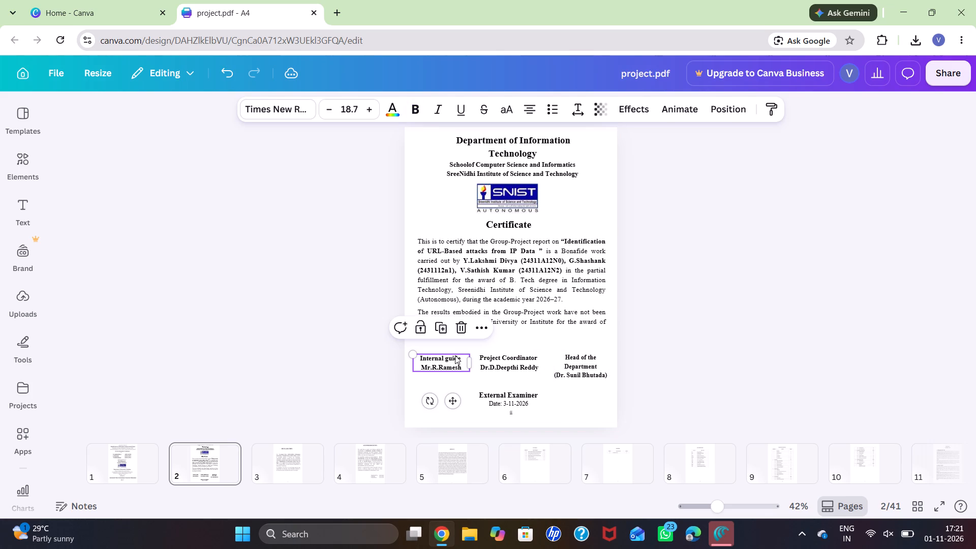
left_click(451, 366)
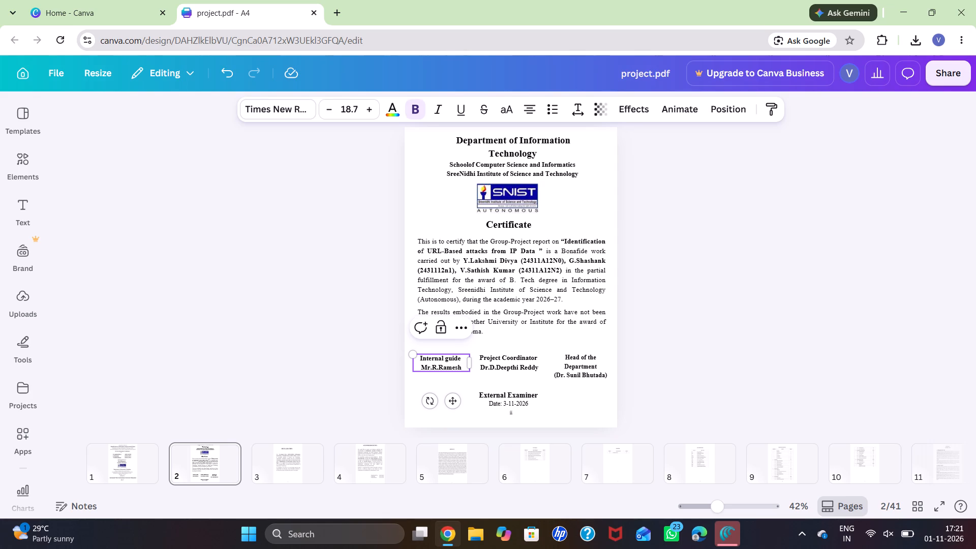
Add the designation "(Assistant Professor)" on a new line below the internal guide's name.
left_click(462, 366)
key("Return")
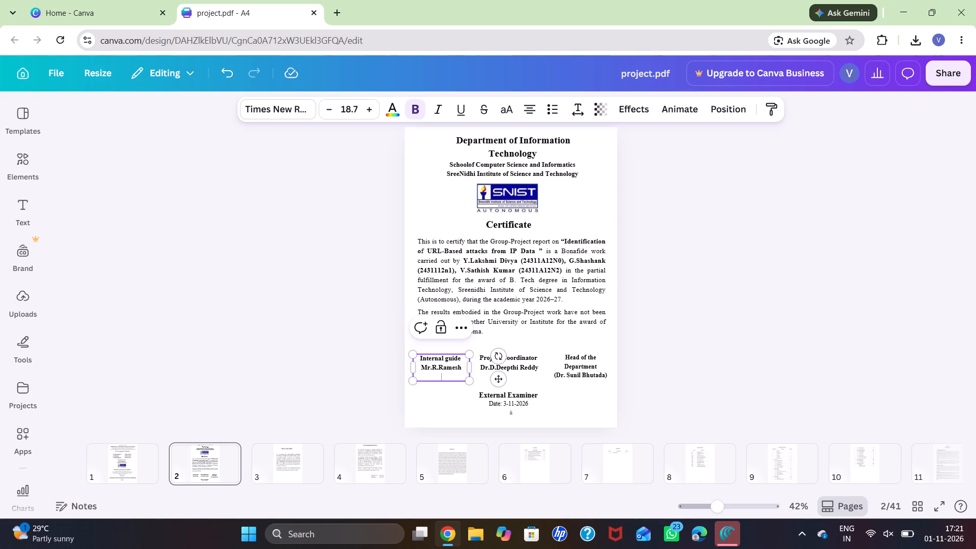
key("shift+less")
key("BackSpace")
key("shift+parenleft")
key("i")
type("stant")
key("space")
key("p")
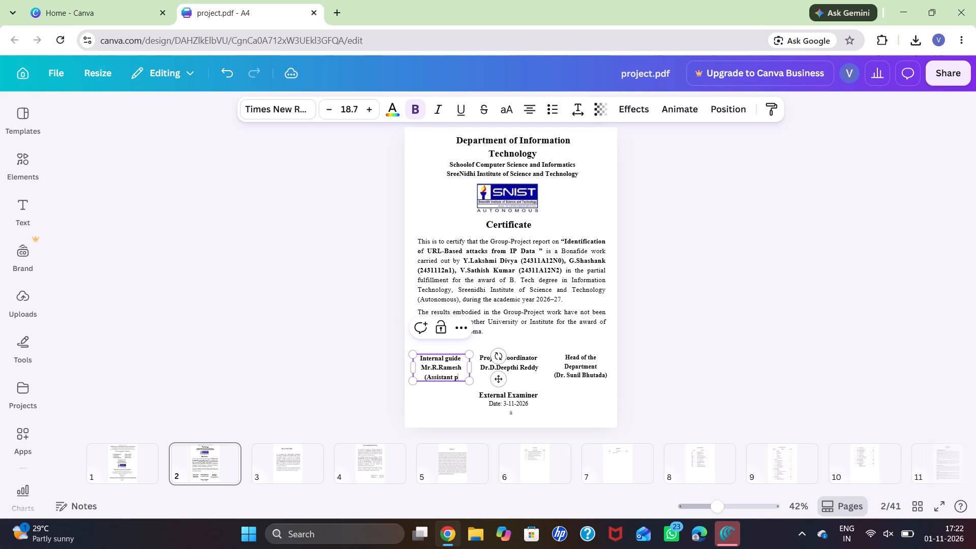
key("BackSpace")
type("ro")
type("fe")
type("ssor")
key("shift+parenright")
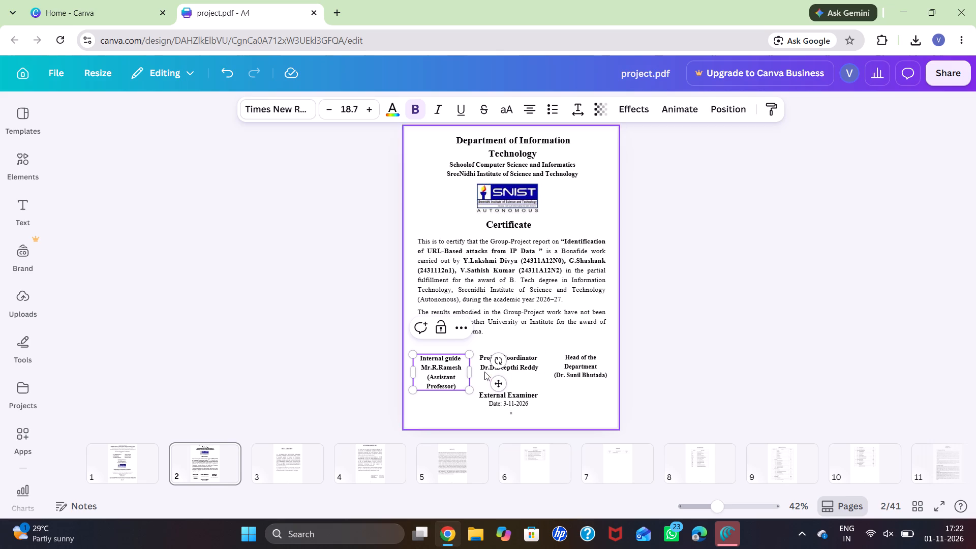
Add the designation "(Associate Professor)" on a new line below the project coordinator's name.
left_click(483, 368)
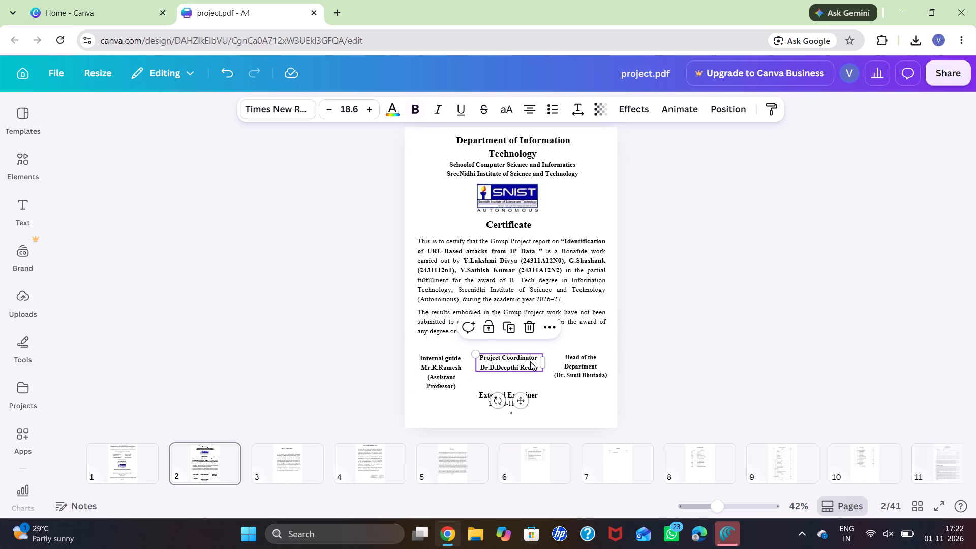
left_click(530, 361)
left_click(539, 365)
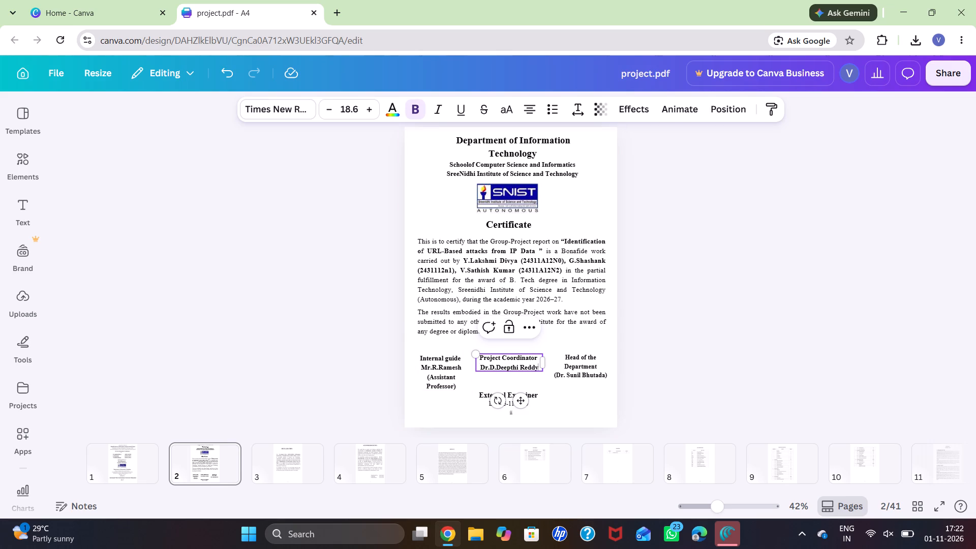
key("Return")
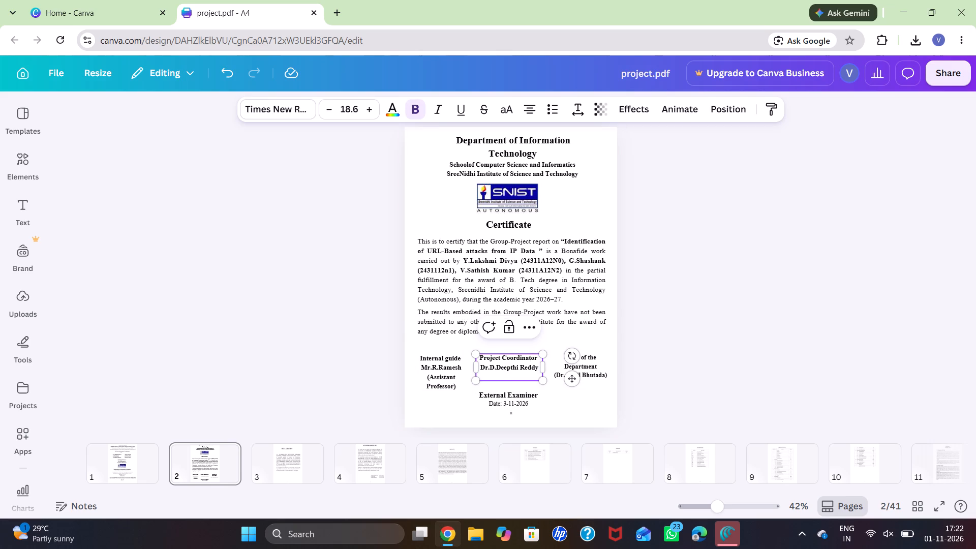
key("shift+parenleft")
type("ociate")
key("space")
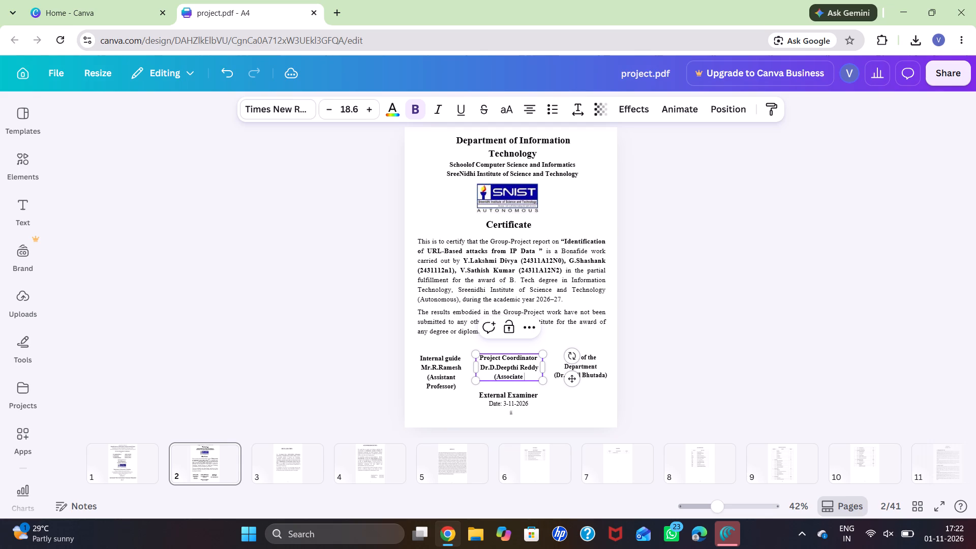
type("ro")
type("fess")
type("or")
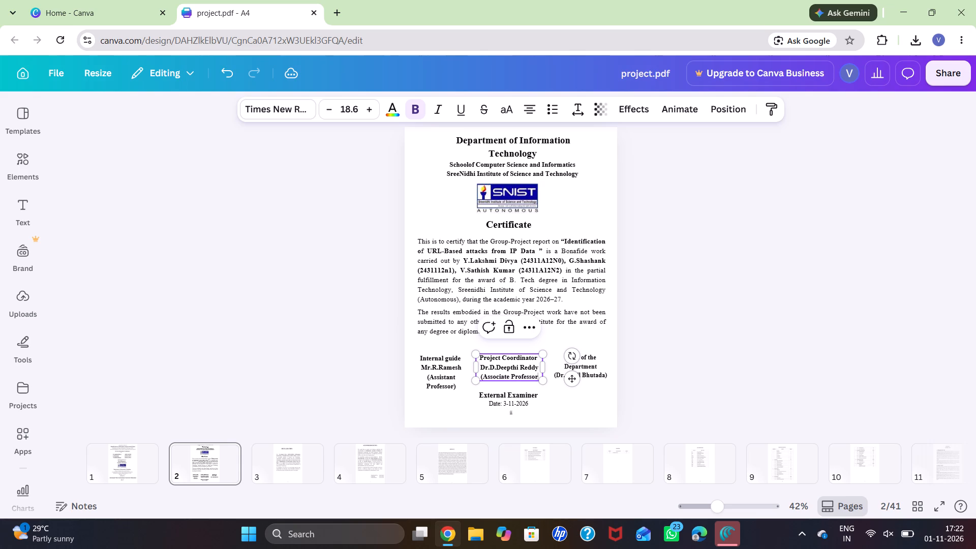
key("shift+parenright")
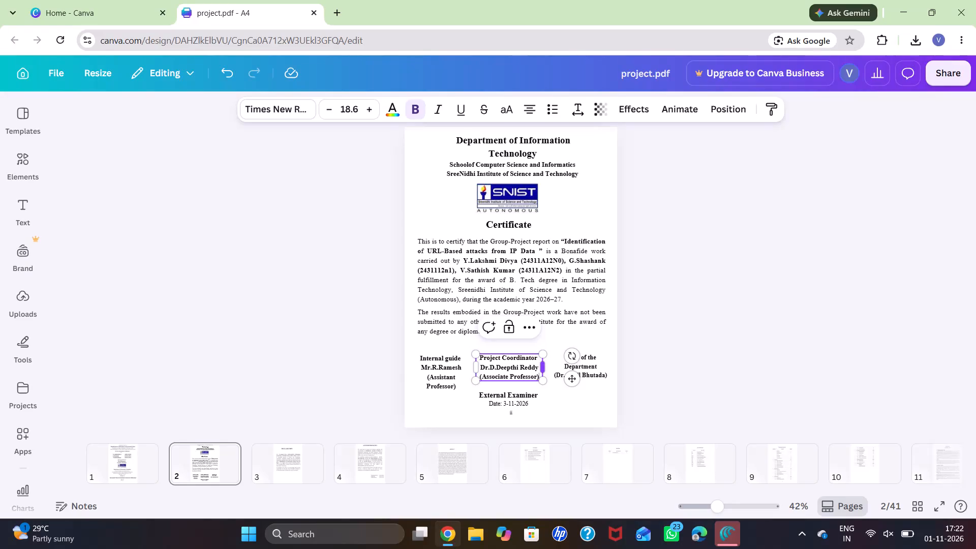
left_click(570, 398)
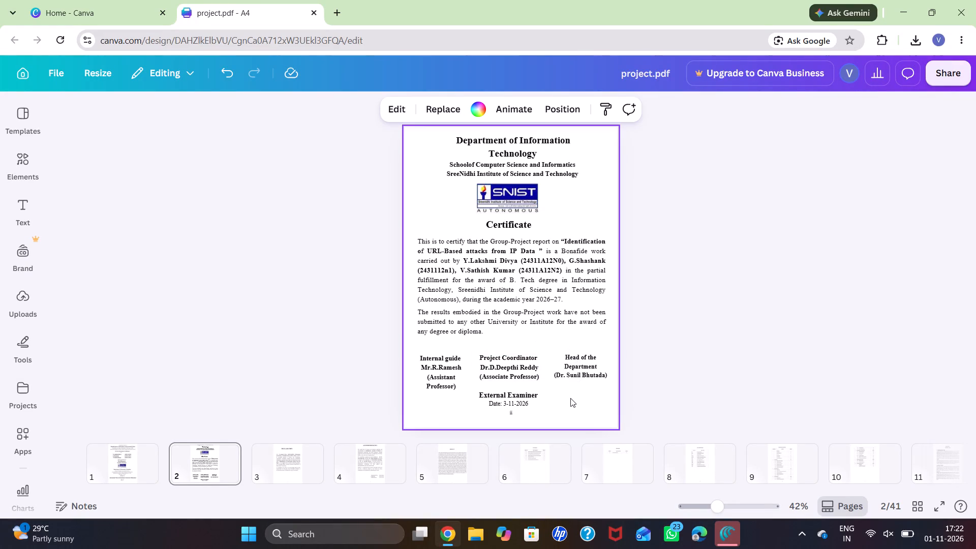
Remove the opening and closing brackets around the name under "Head of the Department".
scroll(570, 398, "down", 1)
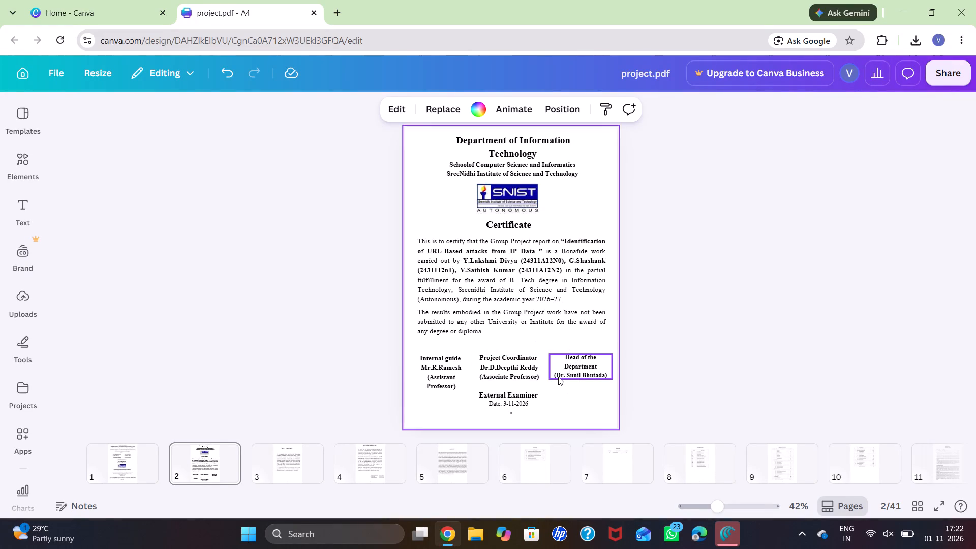
left_click(558, 376)
left_click(558, 375)
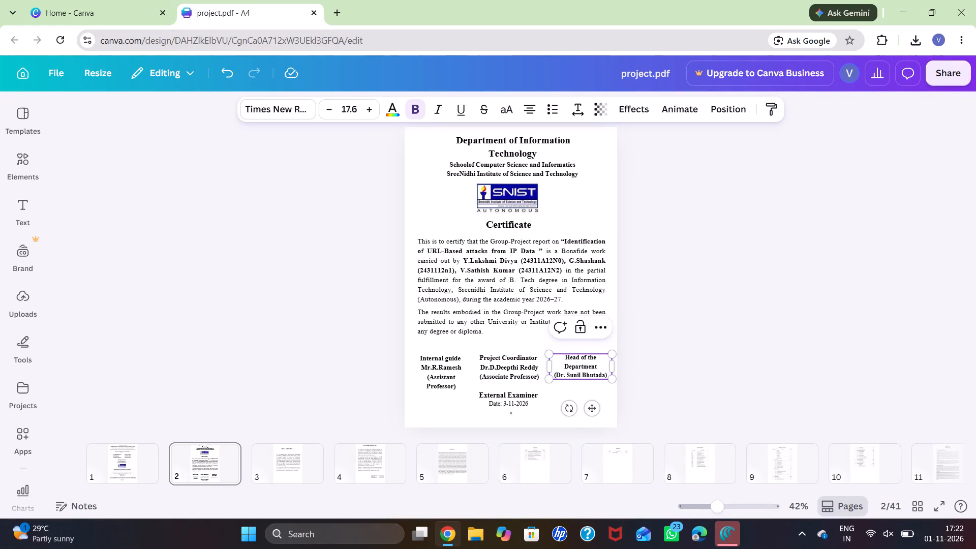
key("BackSpace")
left_click(604, 376)
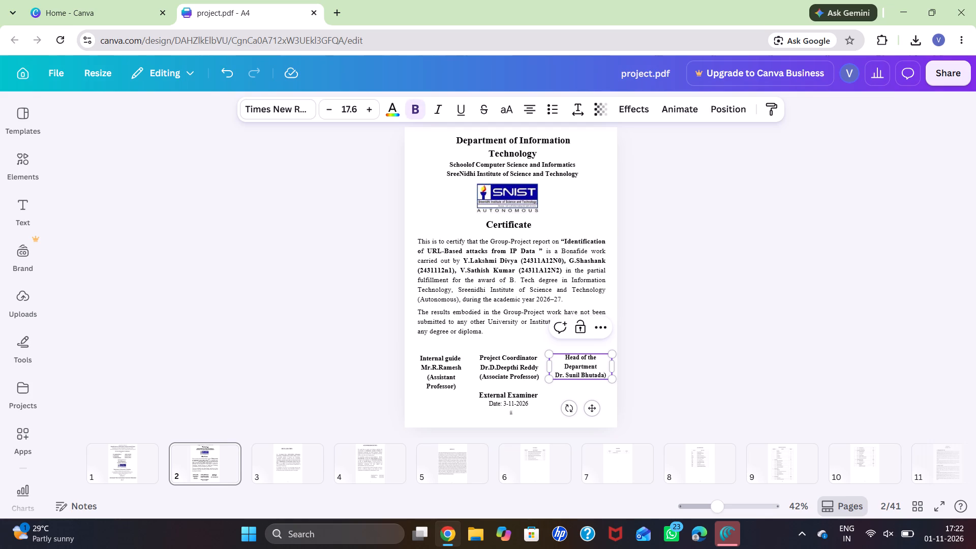
key("Right")
key("BackSpace")
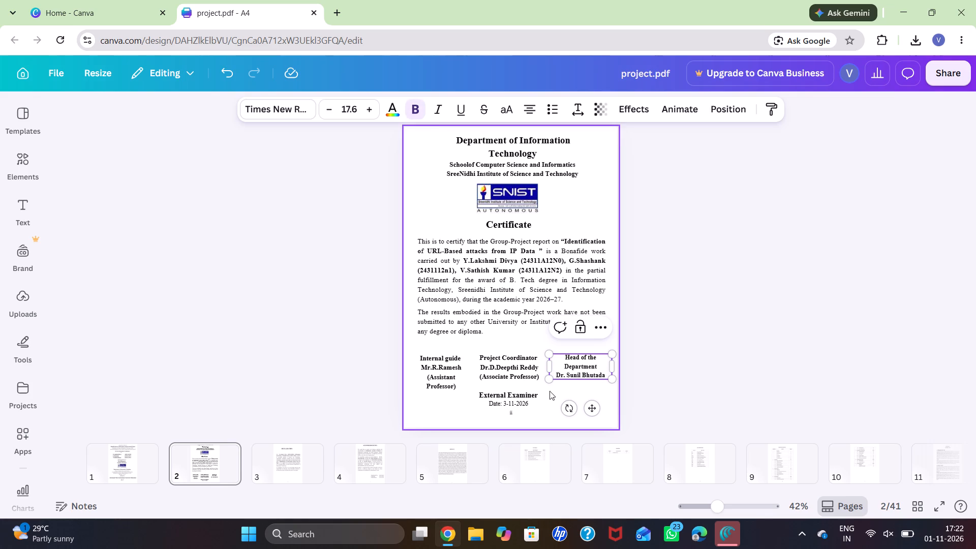
scroll(544, 390, "down", 1)
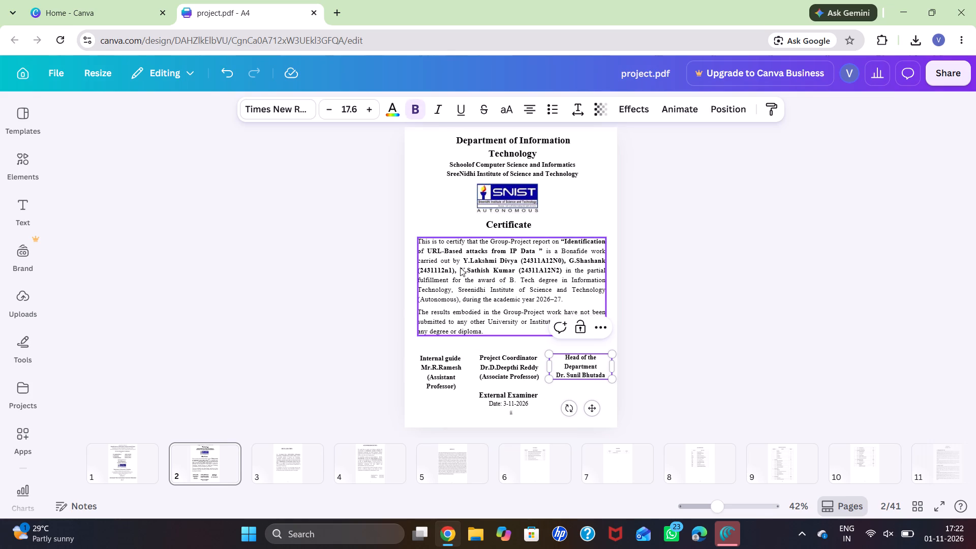
Replace the internal guide's title with "Mr.R" before the surname in the first paragraph of the Acknowledgements page.
left_click(707, 236)
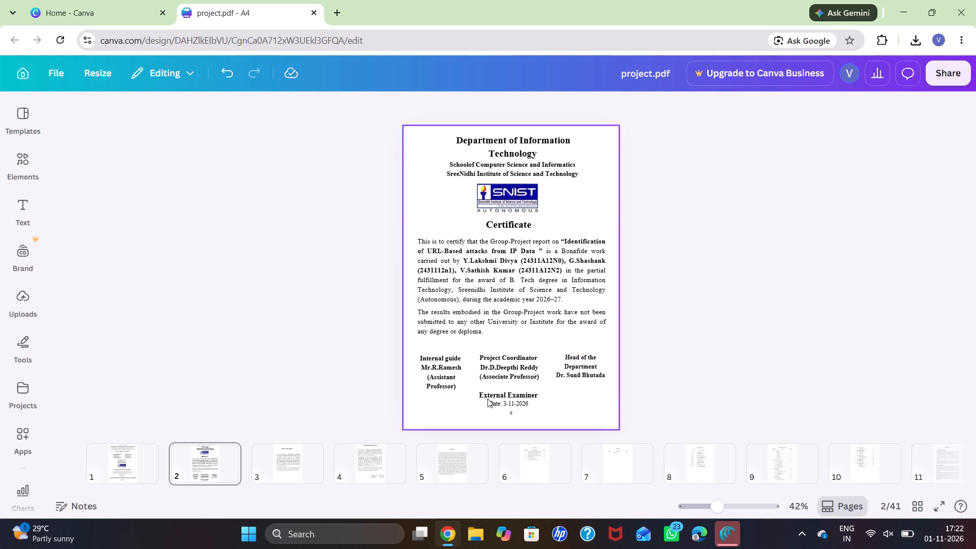
left_click(298, 470)
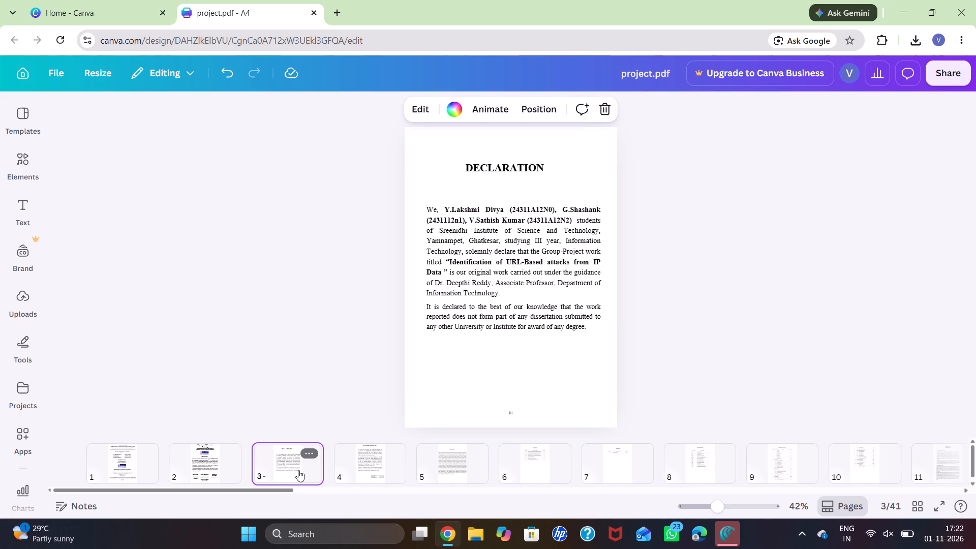
left_click(367, 464)
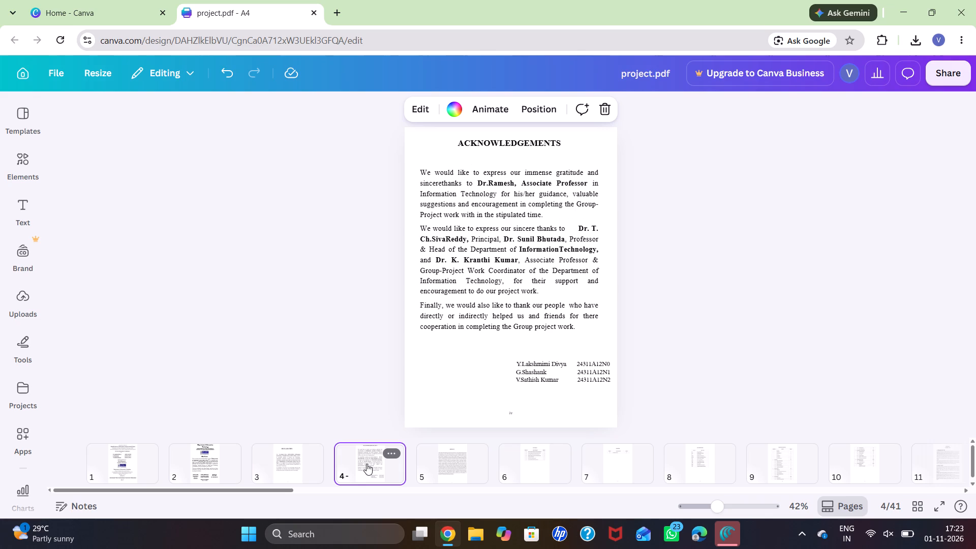
left_click(485, 184)
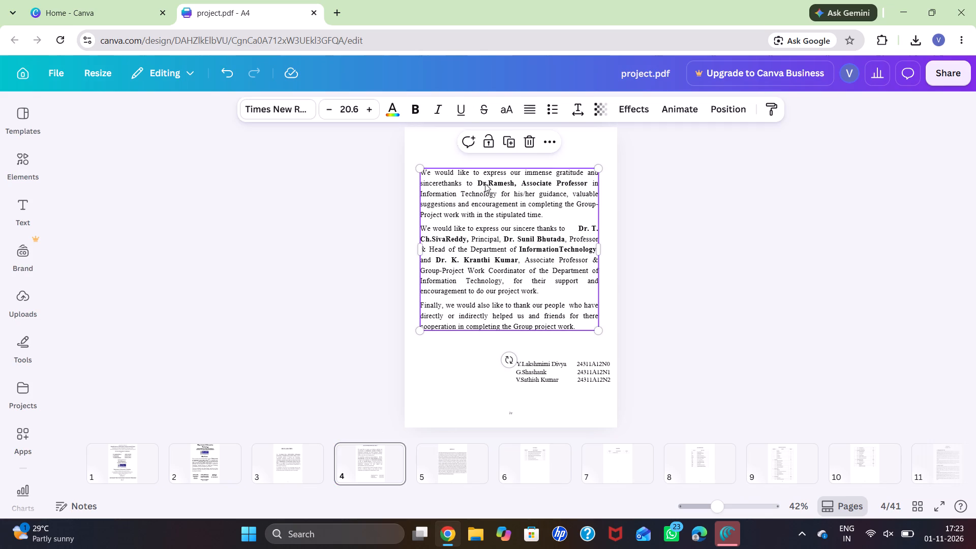
left_click(485, 184)
key("BackSpace")
key("BackSpace")
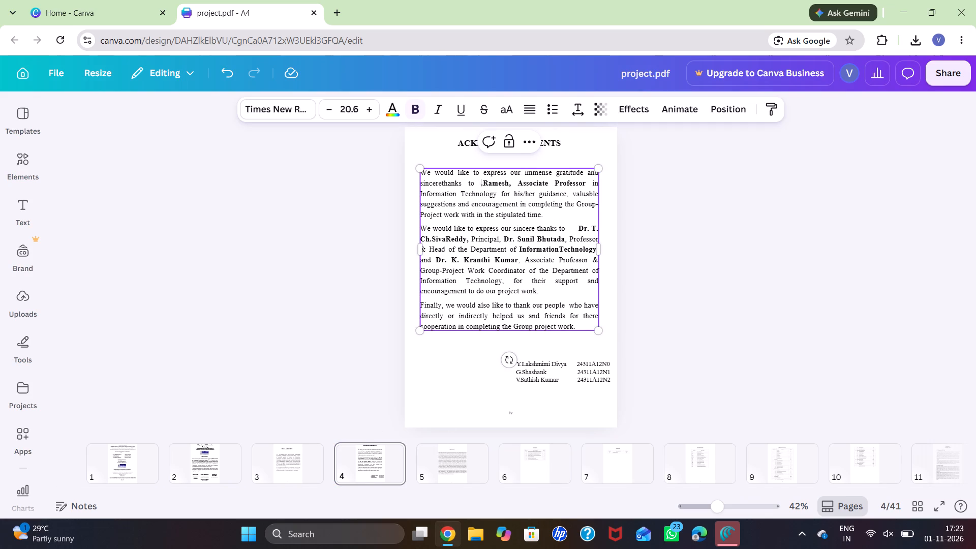
type("MR")
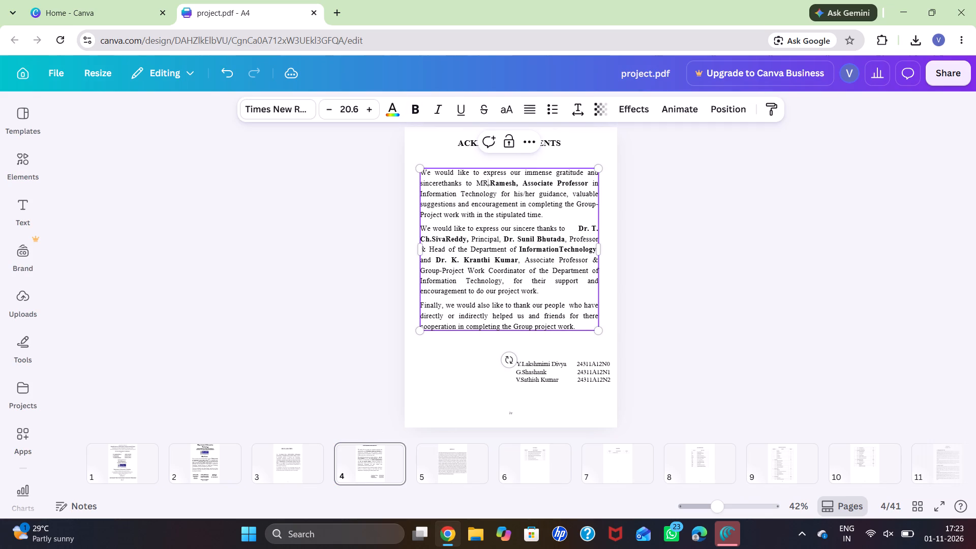
key("period")
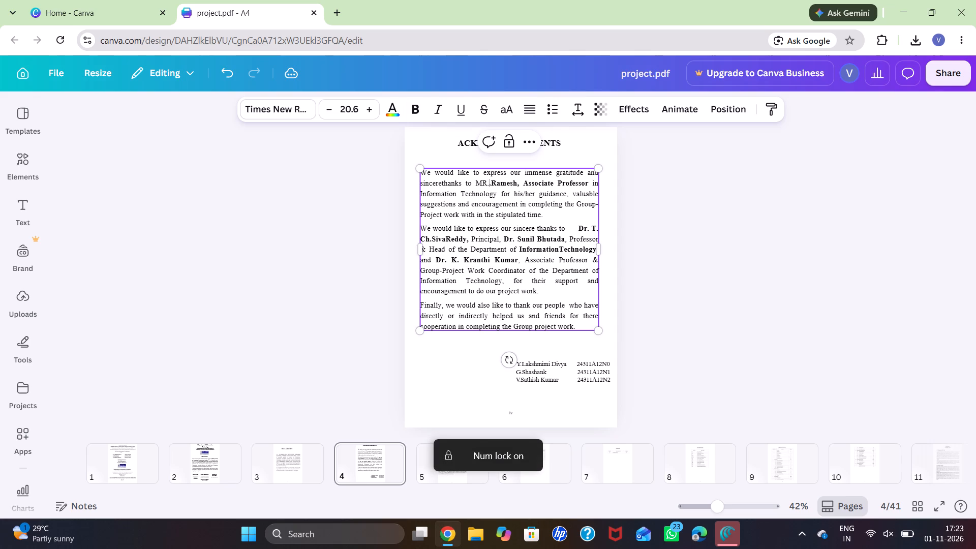
key("BackSpace")
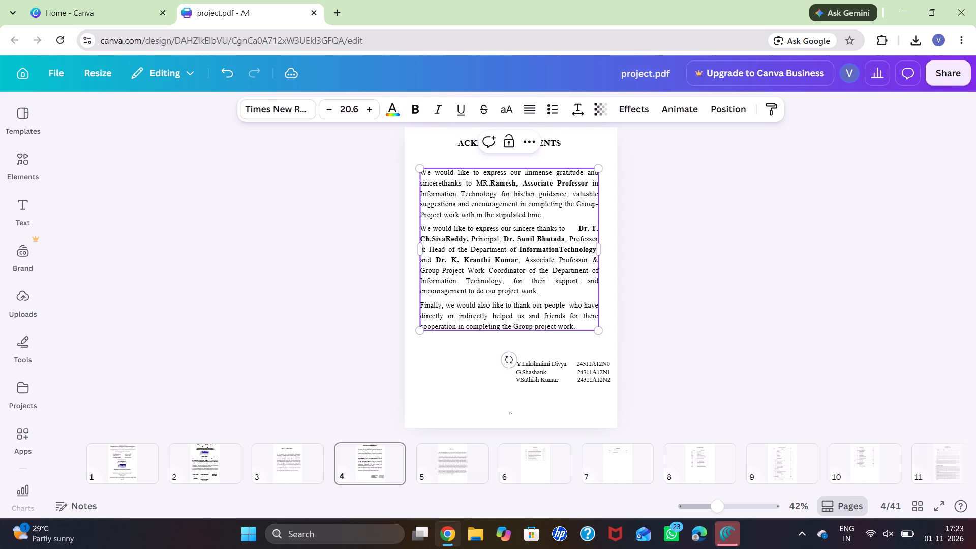
key("BackSpace")
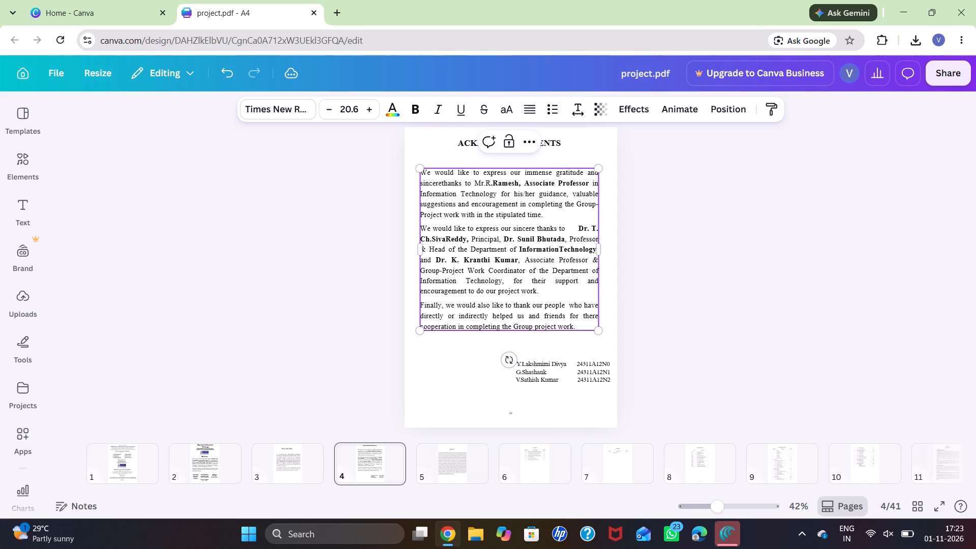
Make the guide's new "Mr.R" prefix bold in the first acknowledgement paragraph.
left_click_drag(492, 183, 488, 183)
left_click_drag(488, 183, 477, 183)
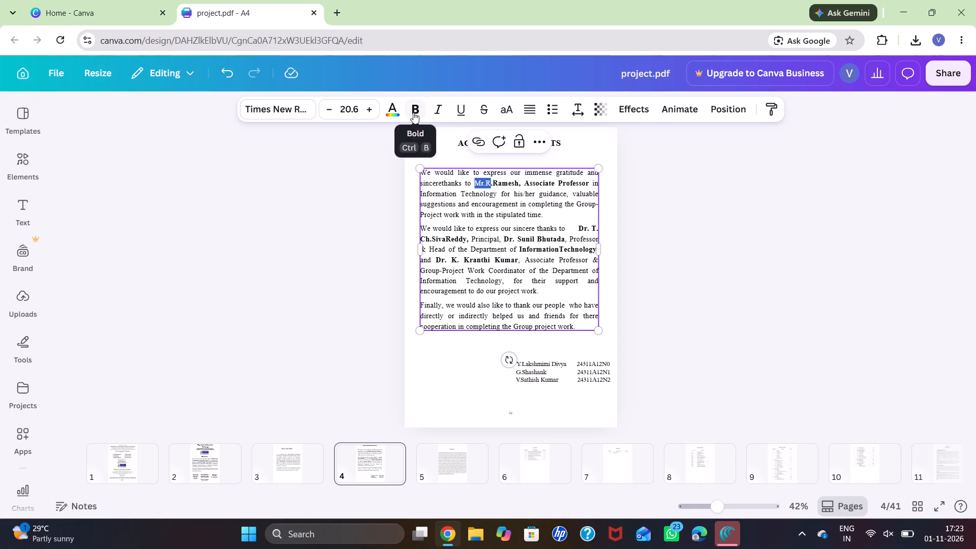
left_click(413, 112)
left_click(692, 209)
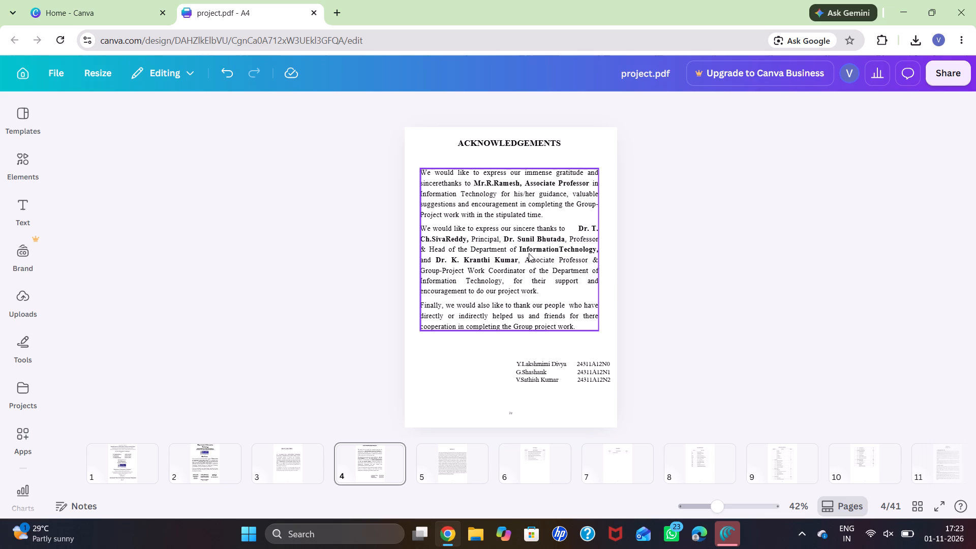
Insert spaces before the principal's name in the second acknowledgement paragraph so the whole name starts on the next line.
left_click(575, 225)
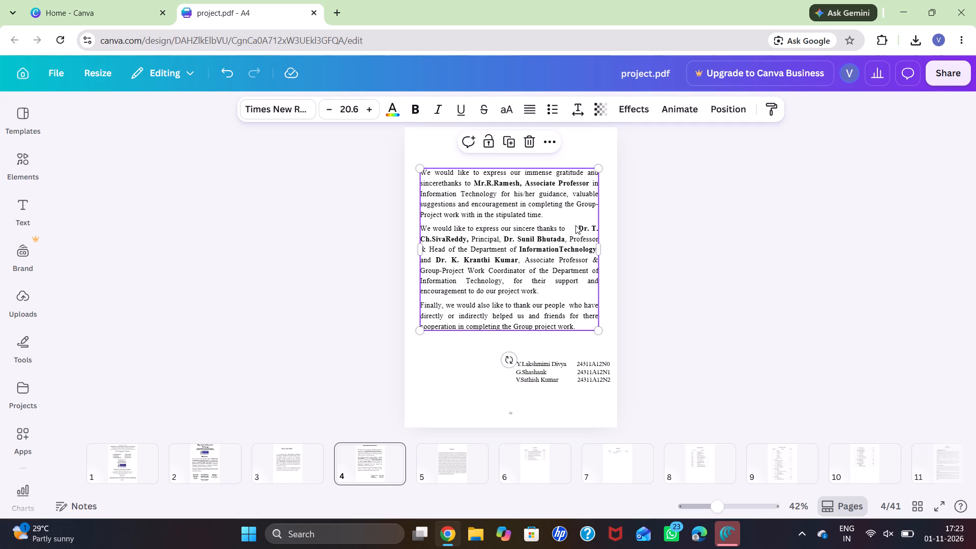
left_click(575, 225)
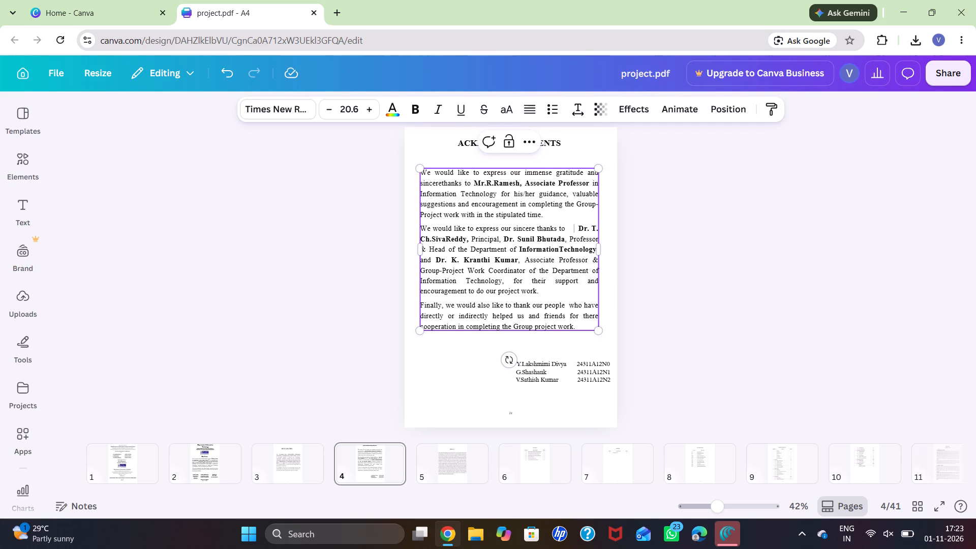
key("space")
key("space")
key("space")
key("space")
key("space")
key("space")
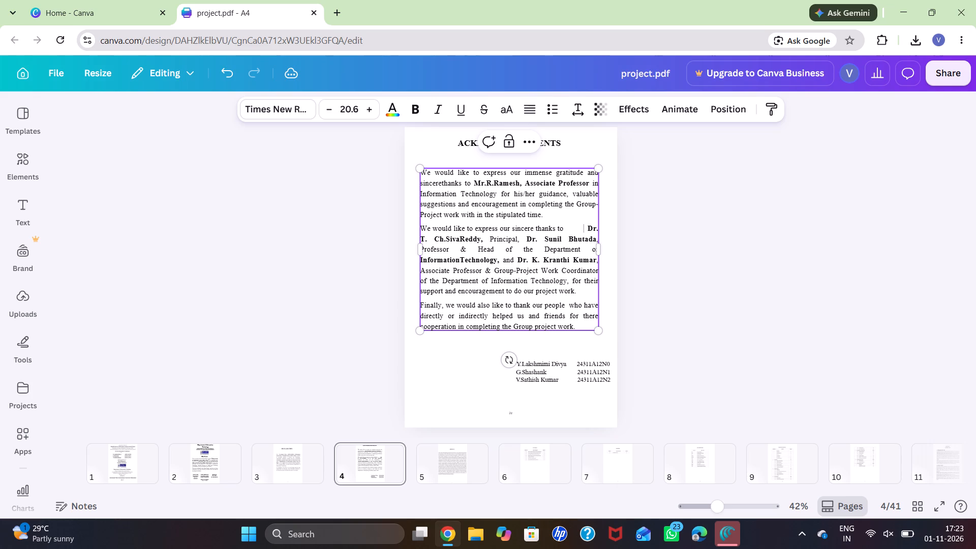
key("space")
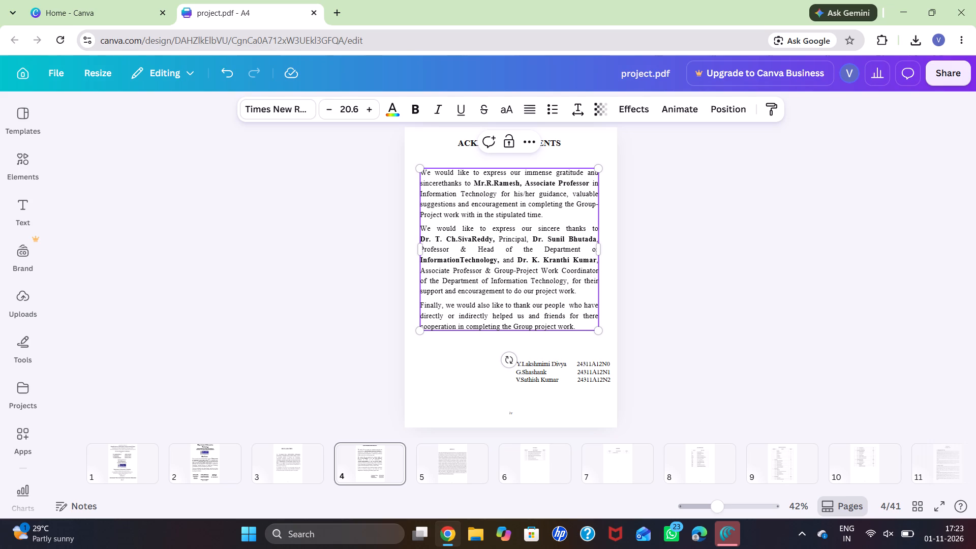
Replace the Group-Project Work Coordinator's name after "Dr." in the second acknowledgement paragraph with the new coordinator's name used on the certificate.
left_click_drag(517, 259, 526, 259)
left_click_drag(531, 258, 582, 258)
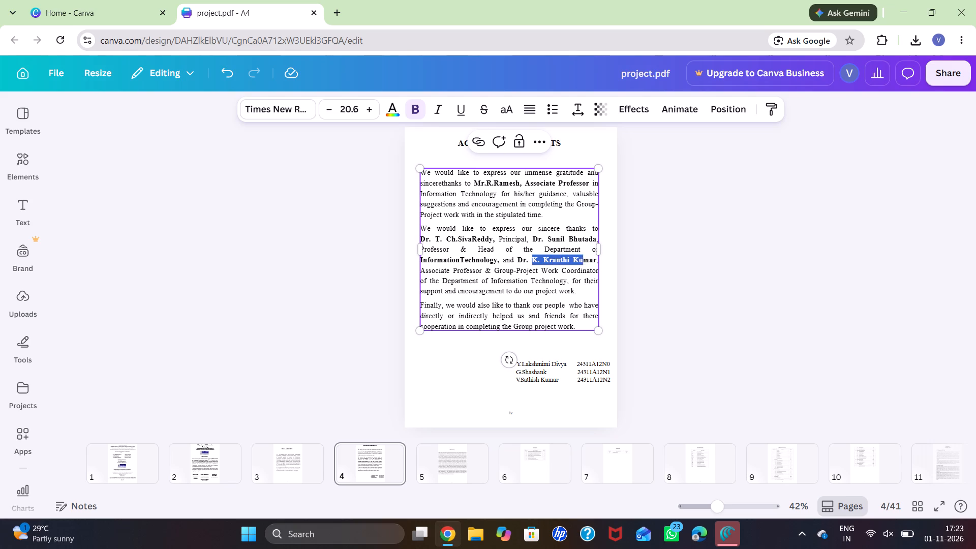
left_click_drag(582, 258, 597, 261)
key("BackSpace")
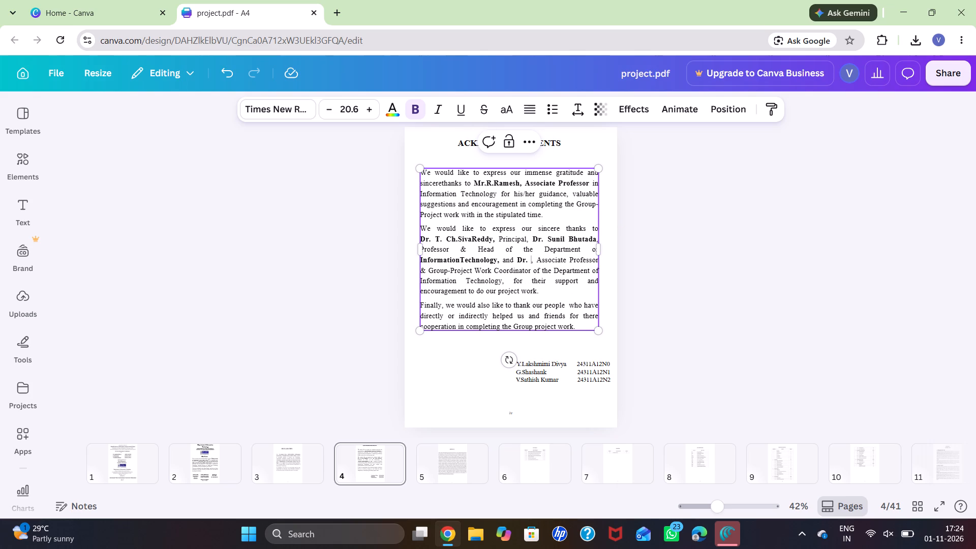
key("period")
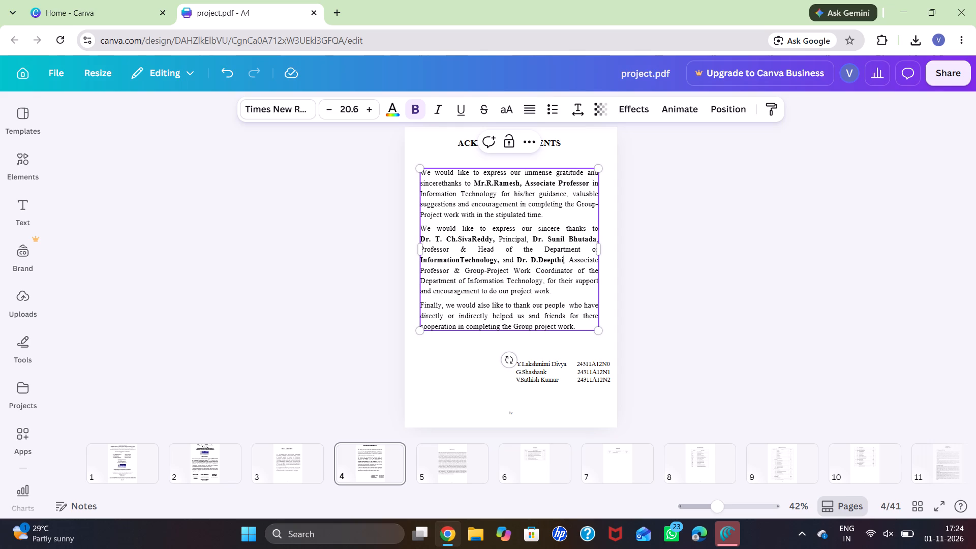
key("space")
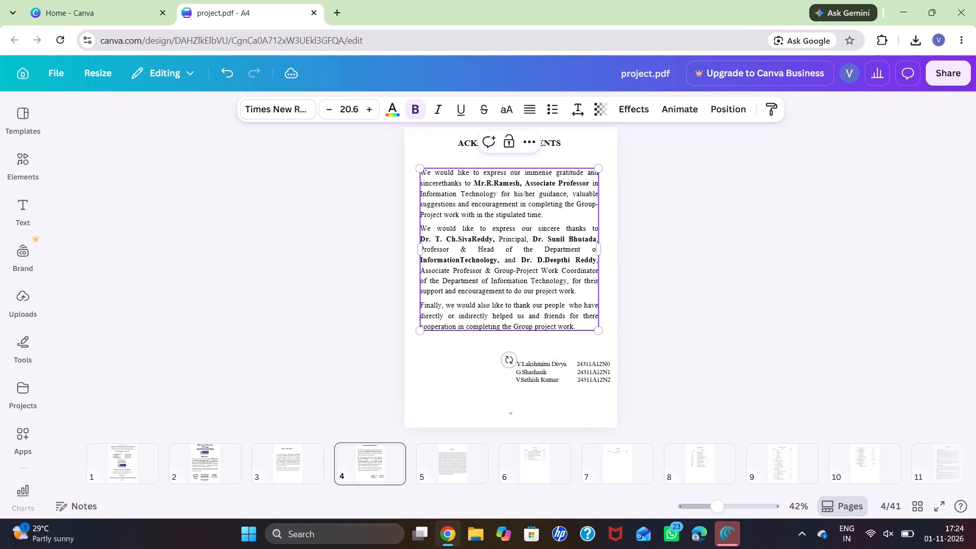
left_click(686, 265)
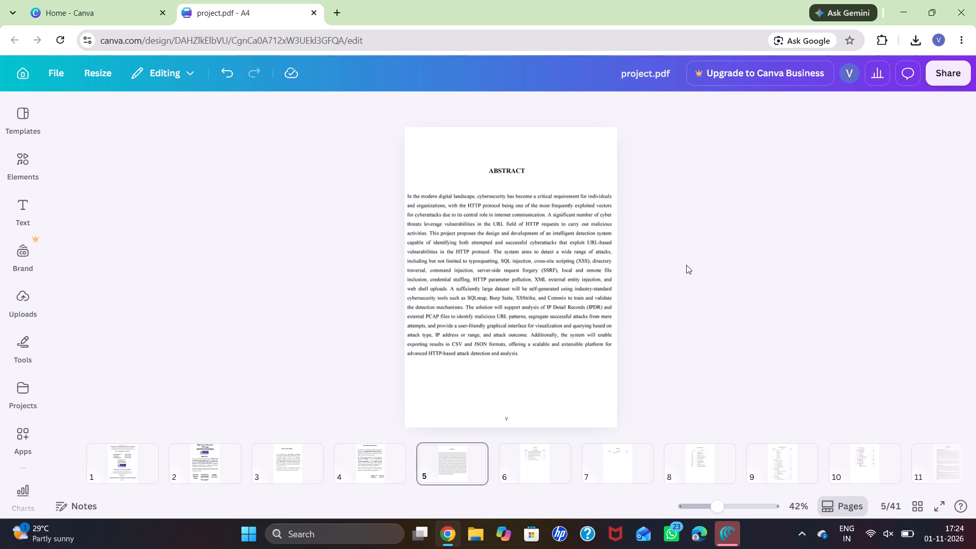
Change the second student's initial to "J" in the first paragraph of the Certificate page.
scroll(686, 265, "down", 1)
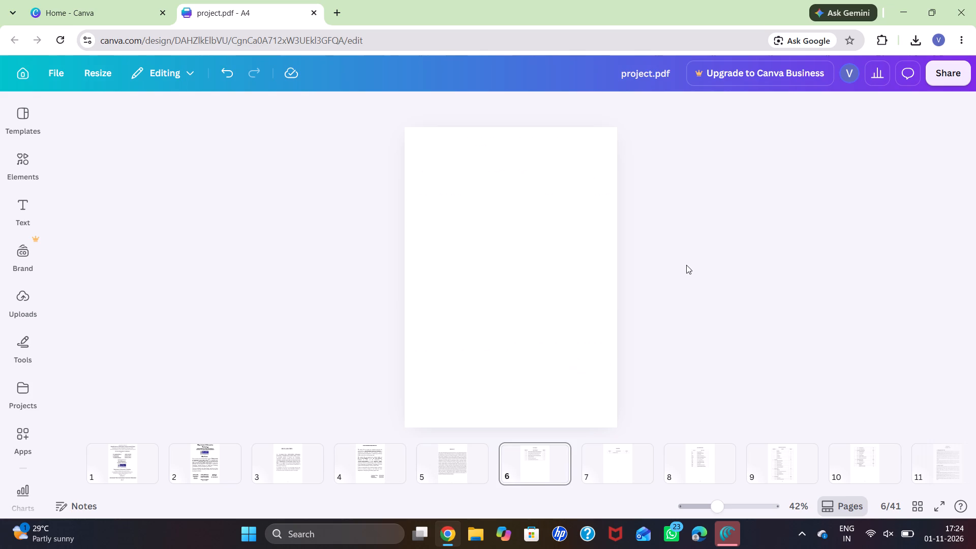
left_click(201, 472)
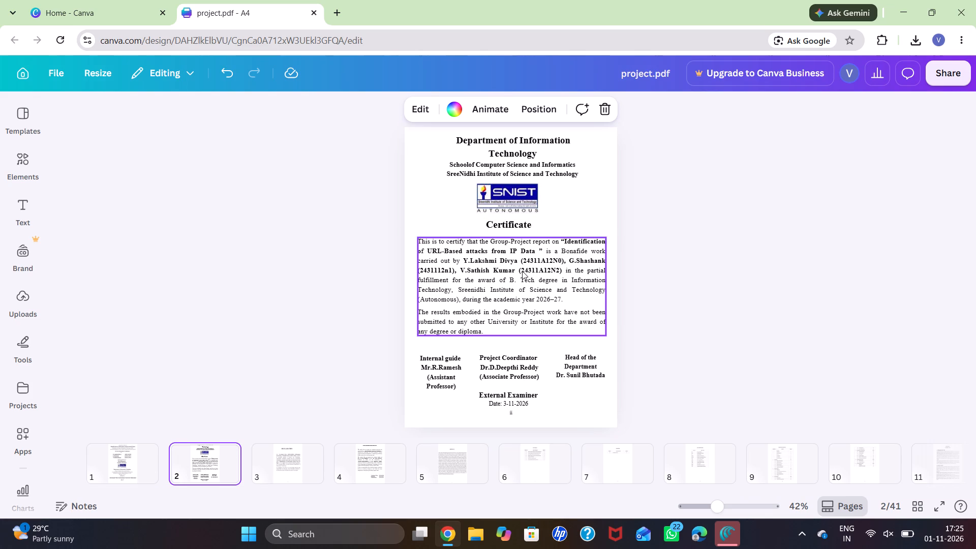
left_click(573, 261)
left_click(573, 261)
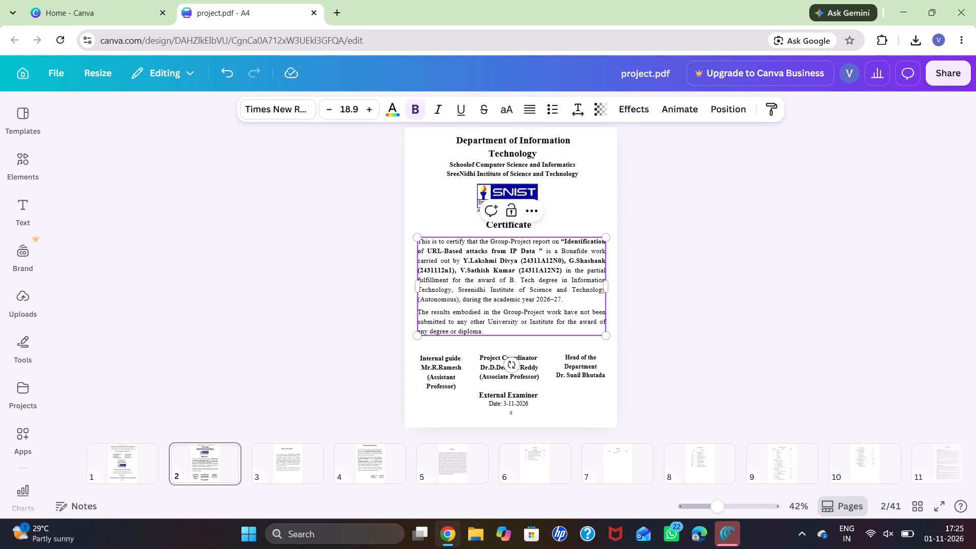
key("BackSpace")
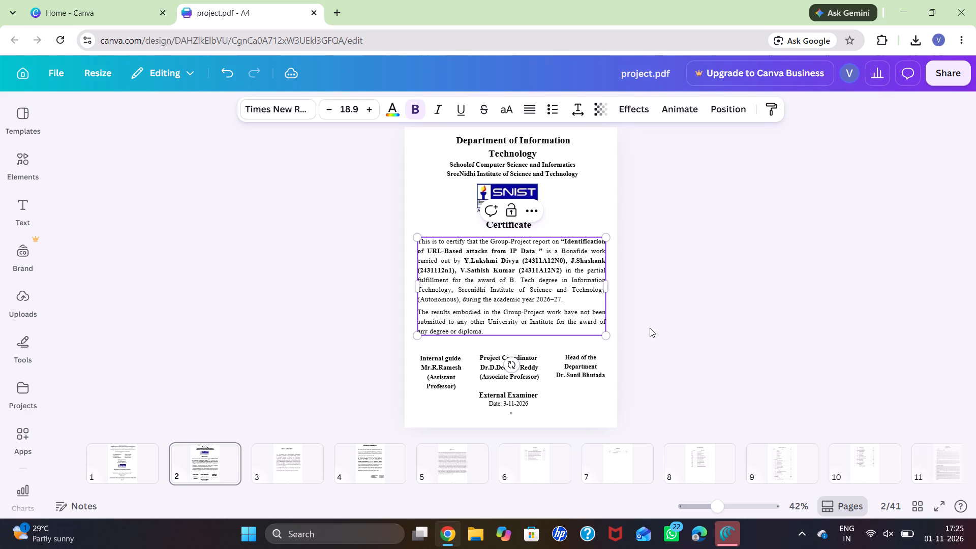
left_click(702, 322)
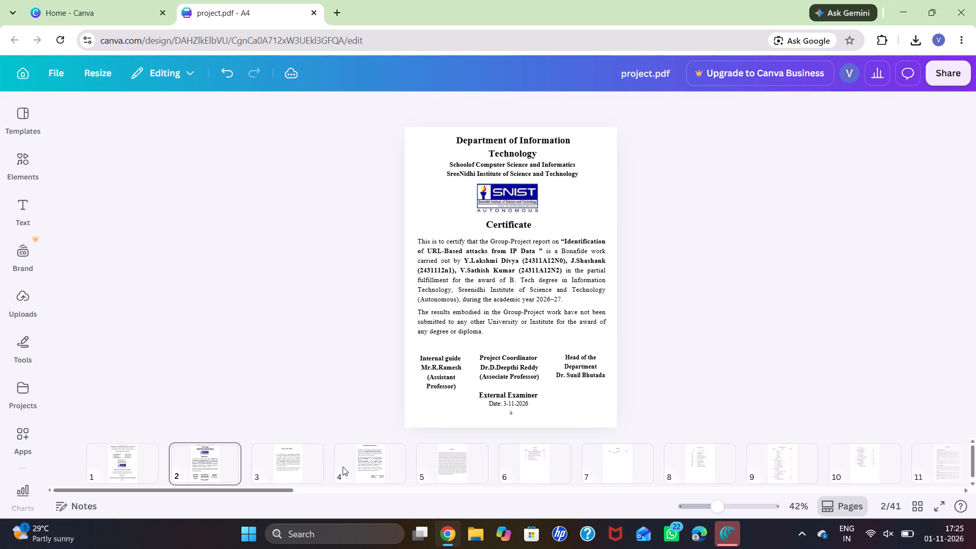
Change the second student's initial to "J" in the first paragraph of the Declaration page.
left_click(292, 470)
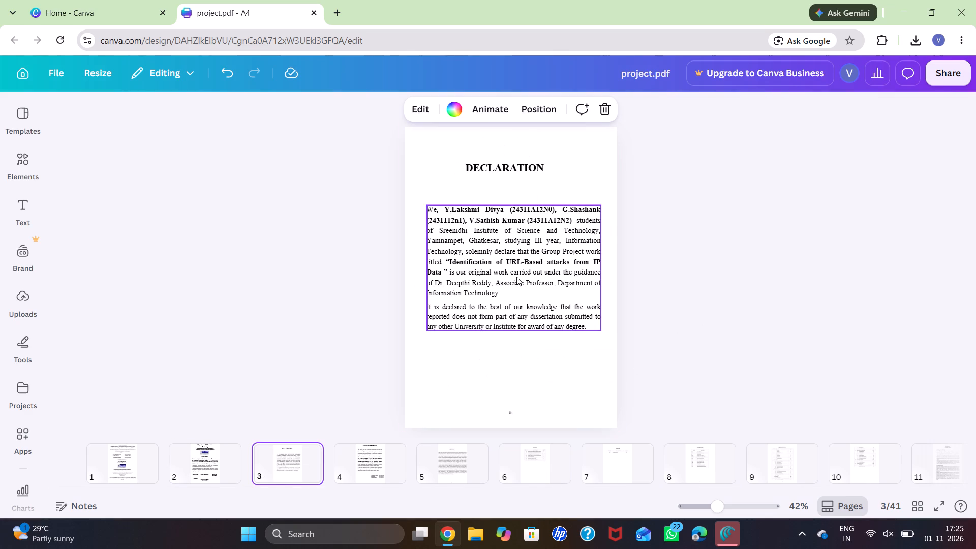
left_click(566, 208)
left_click(569, 209)
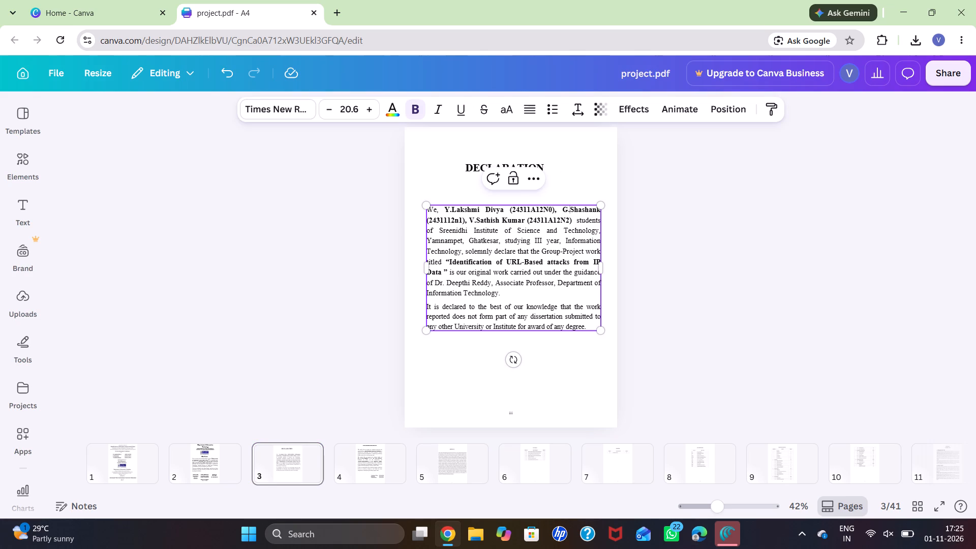
key("Left")
key("BackSpace")
key("j")
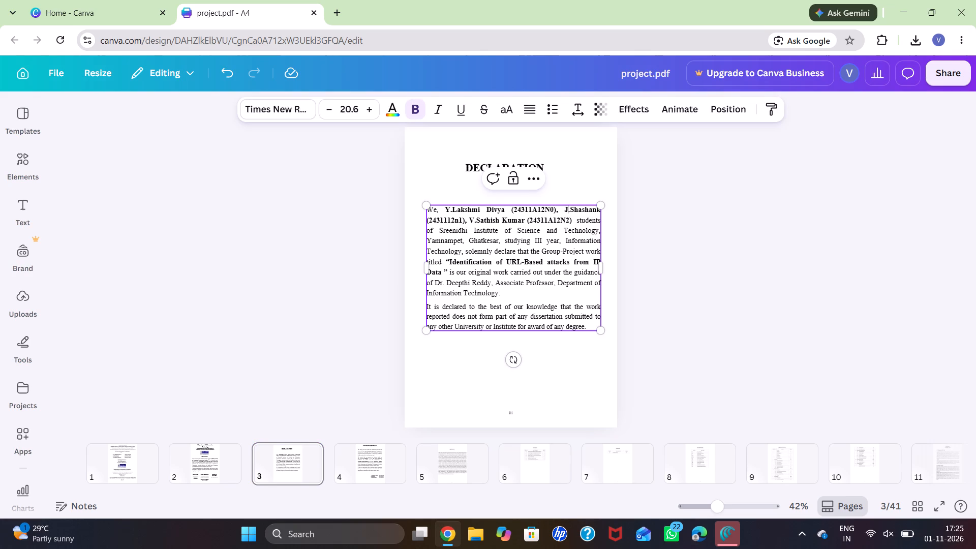
left_click(658, 259)
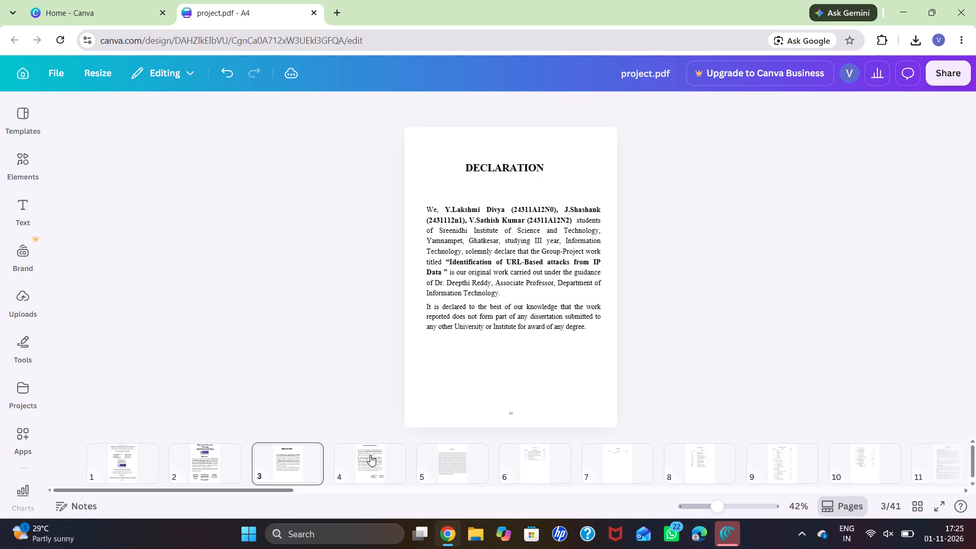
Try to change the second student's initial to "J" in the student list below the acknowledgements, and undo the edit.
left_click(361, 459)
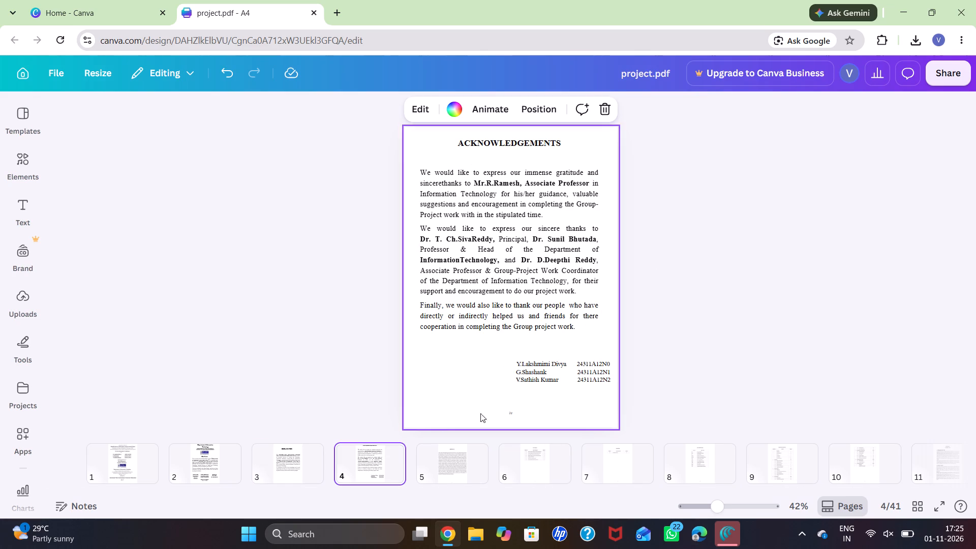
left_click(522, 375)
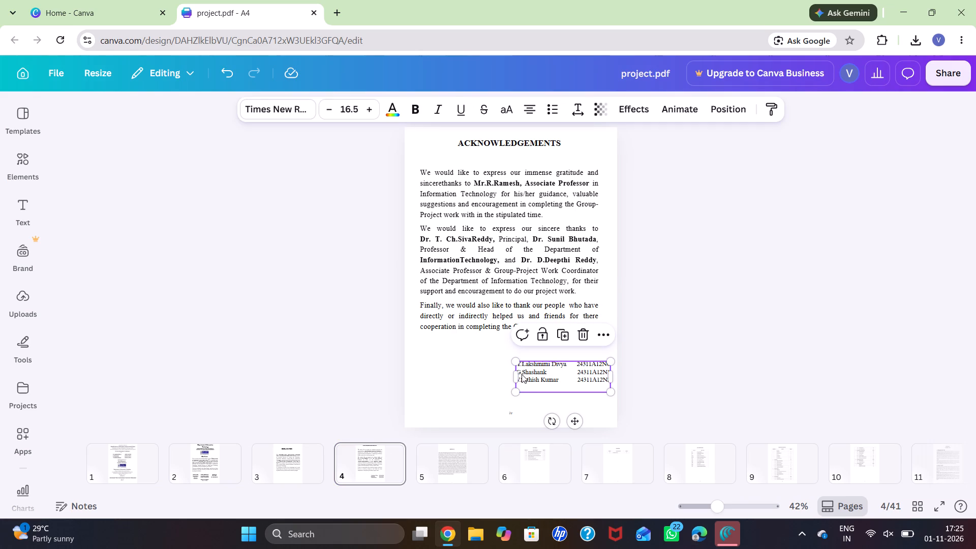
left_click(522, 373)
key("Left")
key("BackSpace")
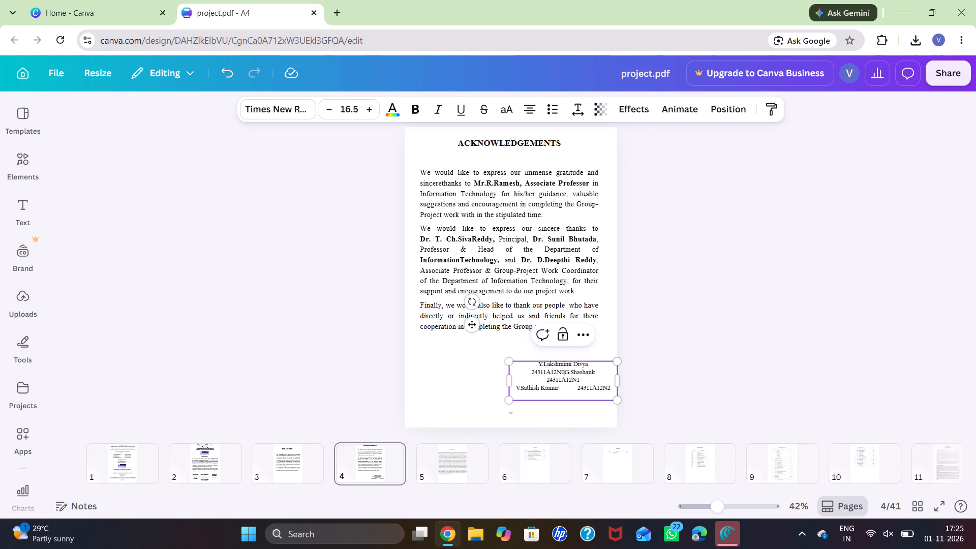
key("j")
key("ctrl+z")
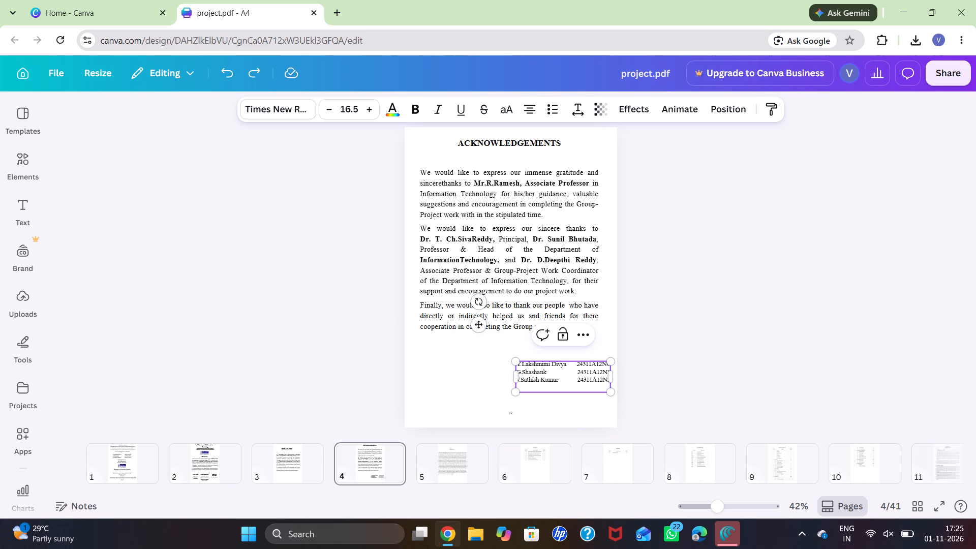
Change the second student's initial to "J" in the student list below the acknowledgements.
left_click(520, 373)
key("BackSpace")
key("j")
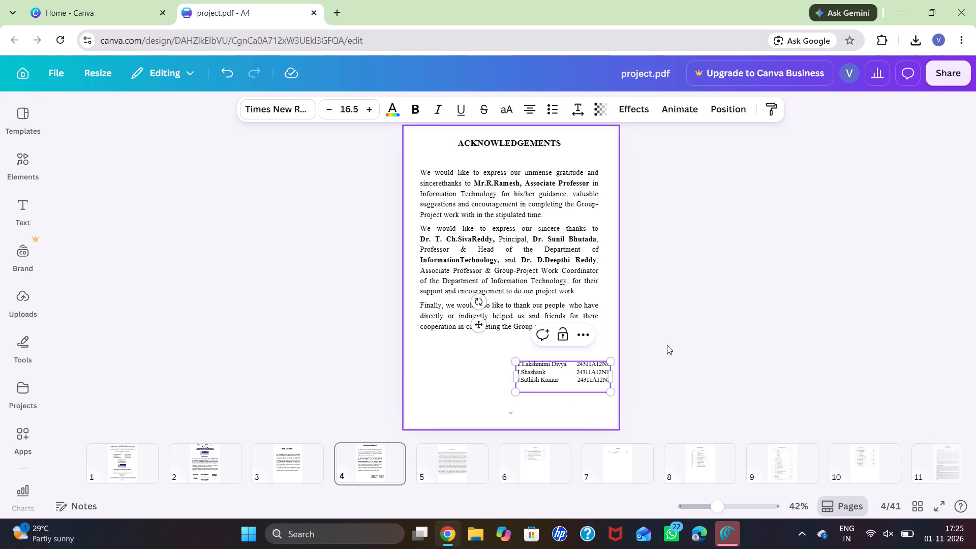
left_click(677, 341)
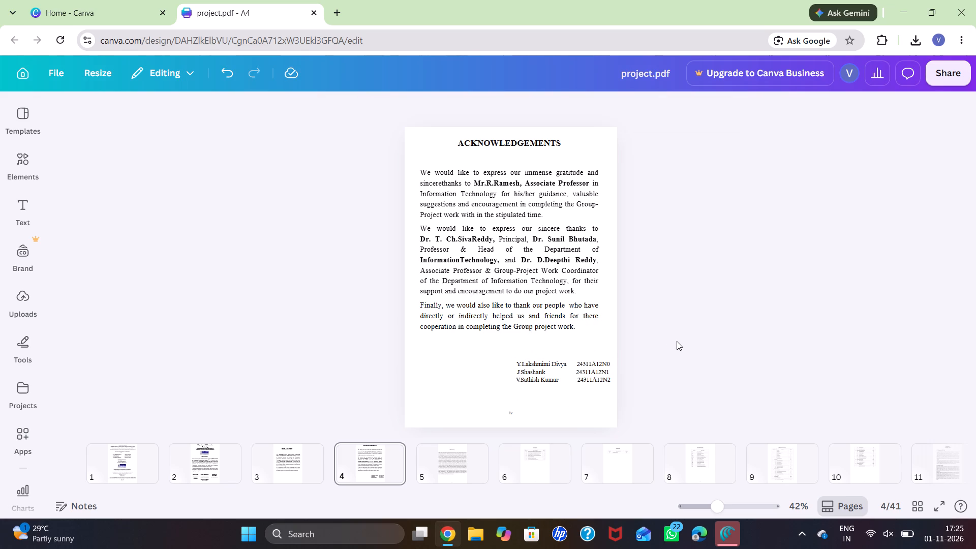
Close the gap after the first student's name in the list and enclose that student's roll number in parentheses.
left_click(583, 365)
left_click(583, 365)
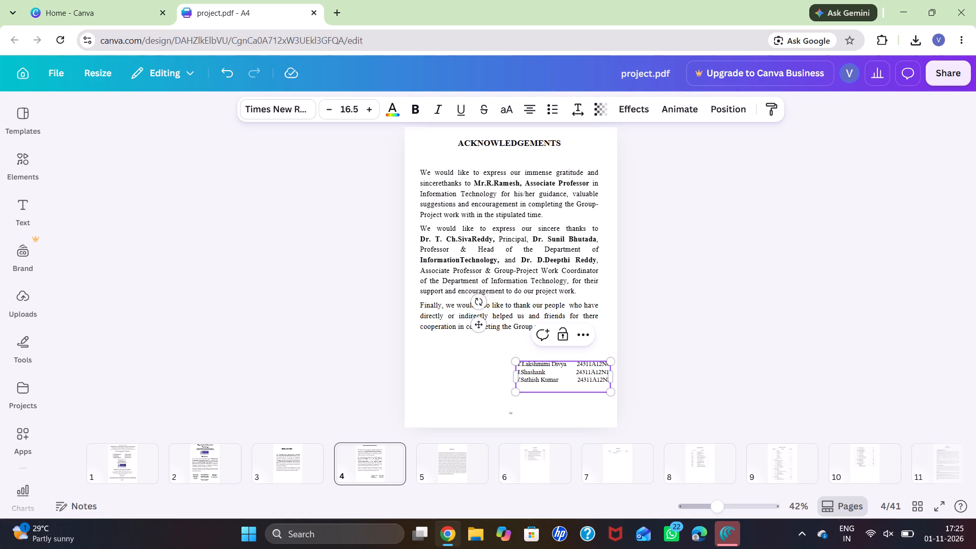
key("ctrl+a")
left_click(628, 353)
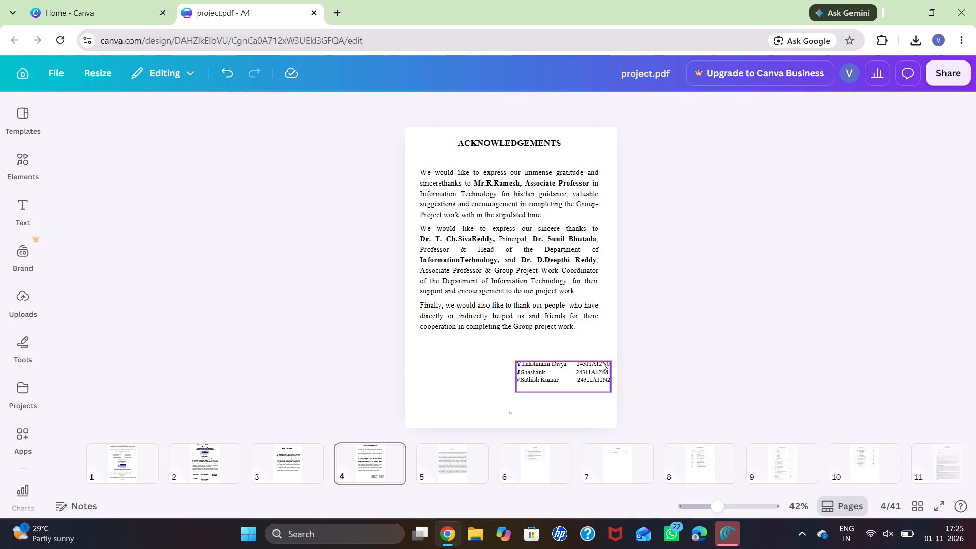
left_click(578, 365)
left_click(577, 365)
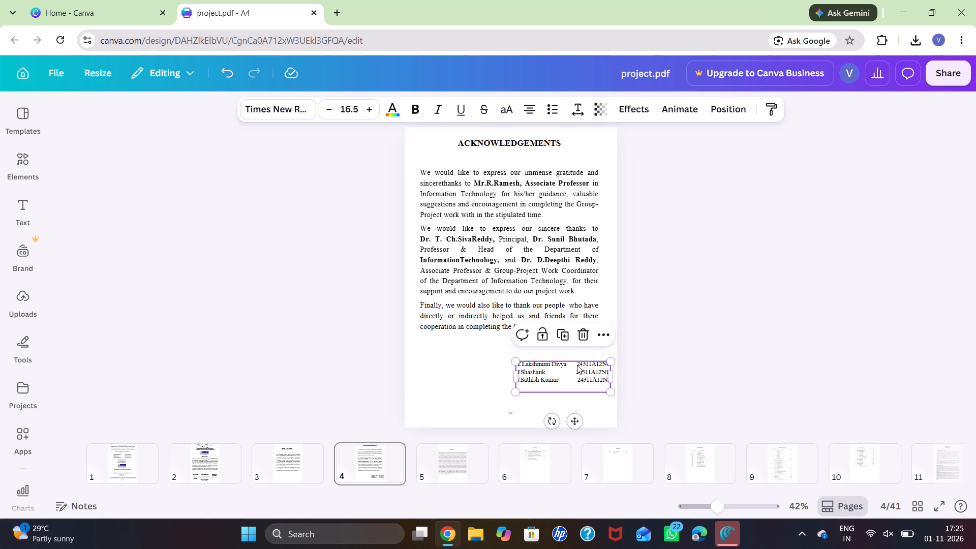
key("BackSpace")
key("BackSpace")
key("BackSpace")
key("BackSpace")
key("BackSpace")
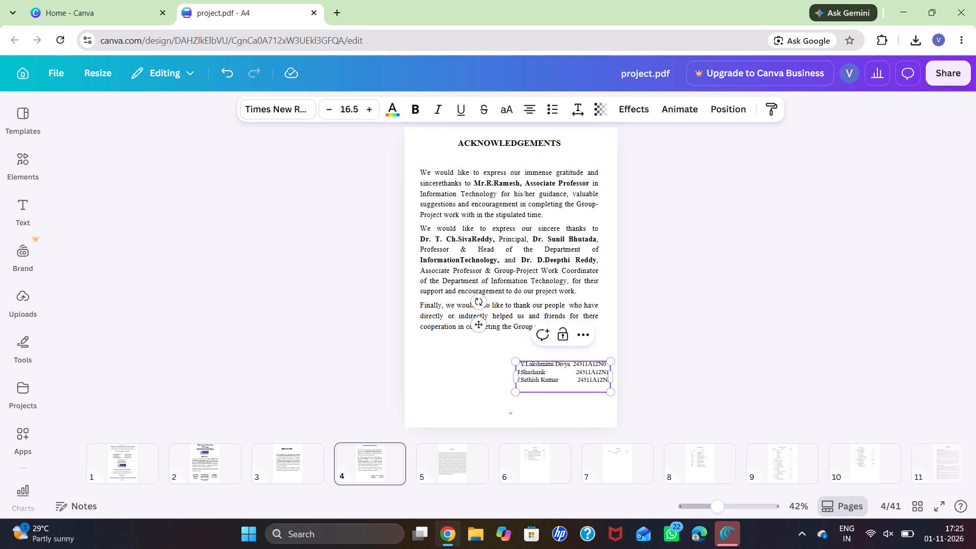
key("BackSpace")
key("shift+parenleft")
left_click(604, 365)
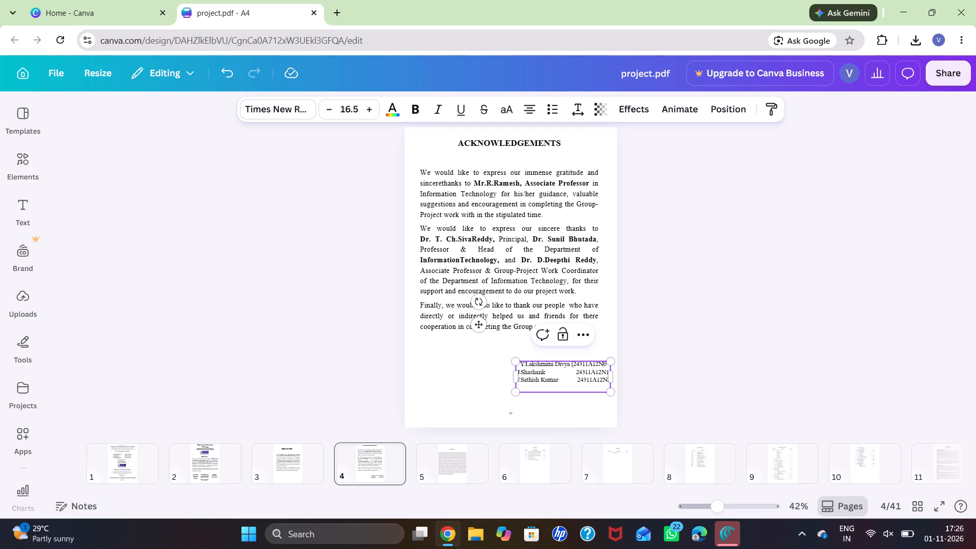
key("Right")
key("shift+parenright")
Close the gap after the second student's name in the list and enclose that student's roll number in parentheses.
left_click(574, 373)
key("BackSpace")
key("BackSpace")
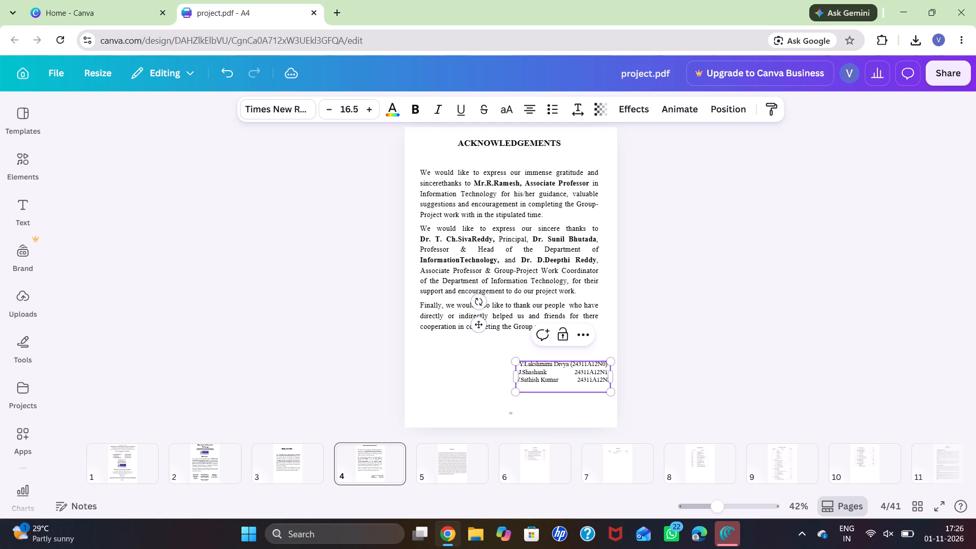
key("BackSpace")
key("BackSpace")
key("BackSpace")
key("BackSpace")
key("BackSpace")
key("BackSpace")
key("BackSpace")
key("BackSpace")
key("BackSpace")
key("BackSpace")
key("BackSpace")
key("BackSpace")
key("BackSpace")
key("BackSpace")
key("BackSpace")
key("BackSpace")
key("BackSpace")
key("shift+parenleft")
key("Right")
key("Right")
key("Right")
key("Right")
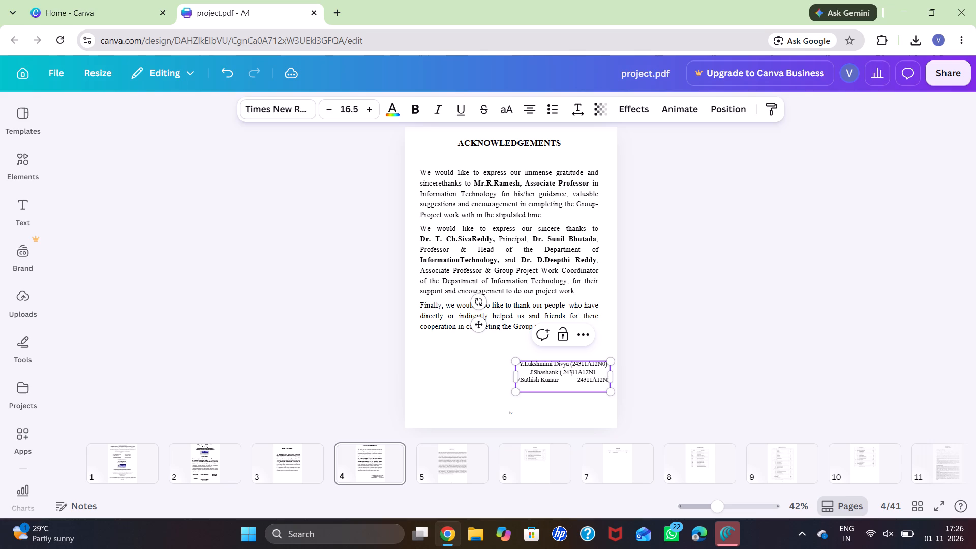
key("Right")
key("Right")
key("Right")
key("Right")
key("Right")
key("Right")
key("Right")
key("Right")
key("Left")
key("shift+parenright")
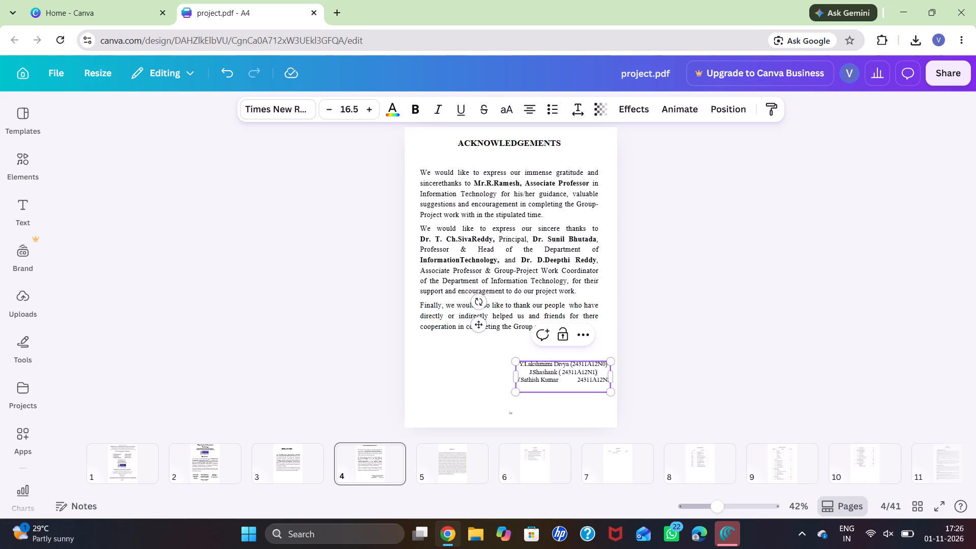
Close the gap after the third student's name in the list and enclose that student's roll number in parentheses.
left_click(577, 382)
key("BackSpace")
key("BackSpace")
key("BackSpace")
key("BackSpace")
key("BackSpace")
key("BackSpace")
key("BackSpace")
key("BackSpace")
key("BackSpace")
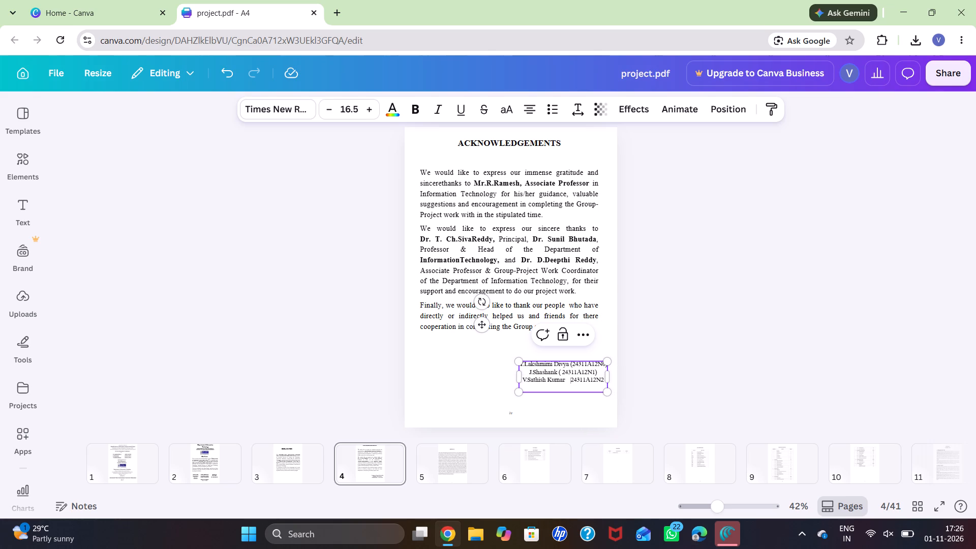
key("BackSpace")
key("BackSpace")
key("BackSpace")
key("shift+parenleft")
key("Right")
key("Right")
key("Right")
key("Right")
key("Right")
key("Right")
key("Right")
key("Right")
key("Right")
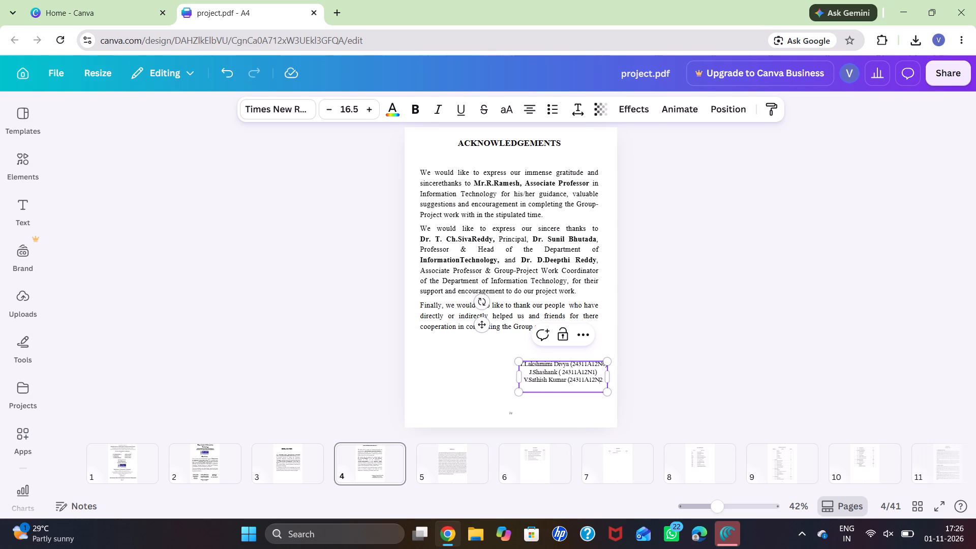
key("Right")
key("shift+parenright")
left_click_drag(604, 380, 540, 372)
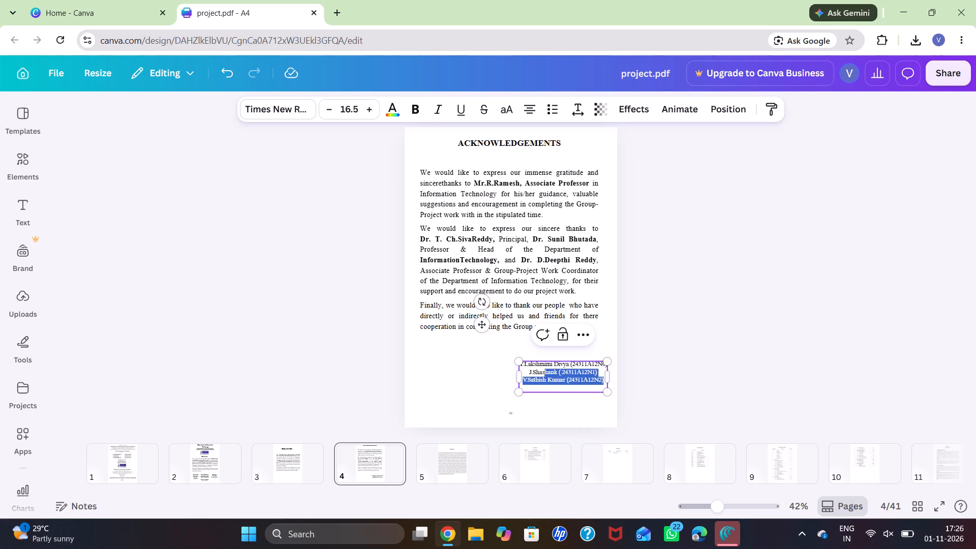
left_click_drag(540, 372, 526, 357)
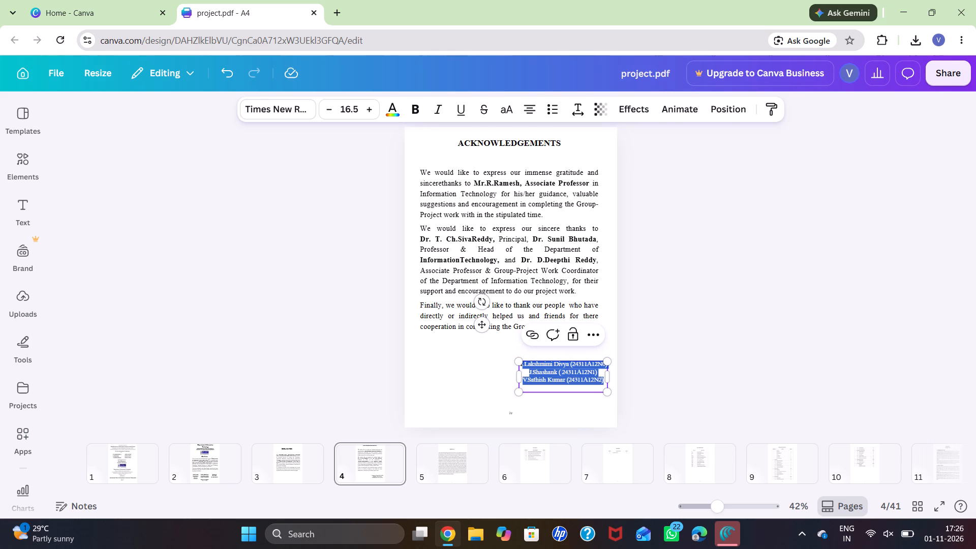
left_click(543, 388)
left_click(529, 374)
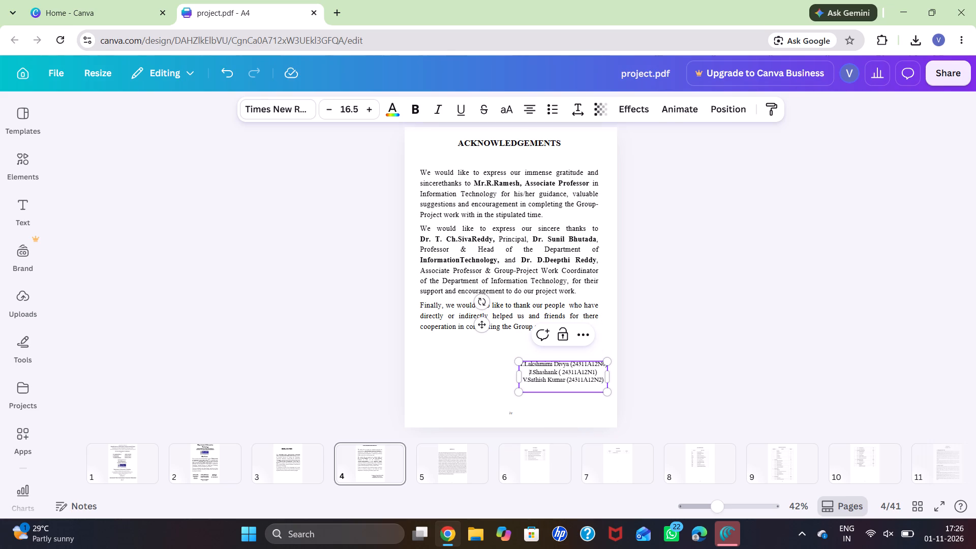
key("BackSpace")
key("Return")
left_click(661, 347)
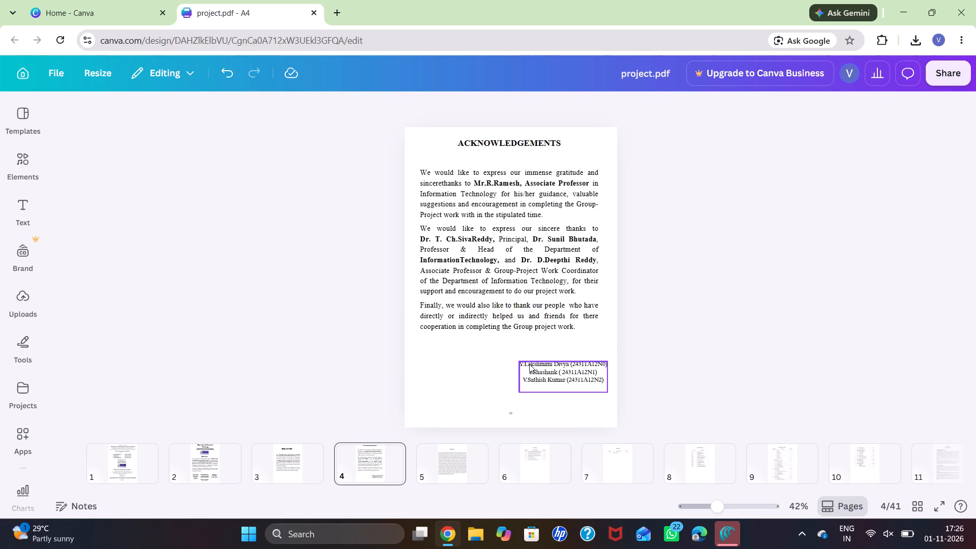
Increase the font size of the whole student list below the acknowledgements to 17.5.
left_click(529, 364)
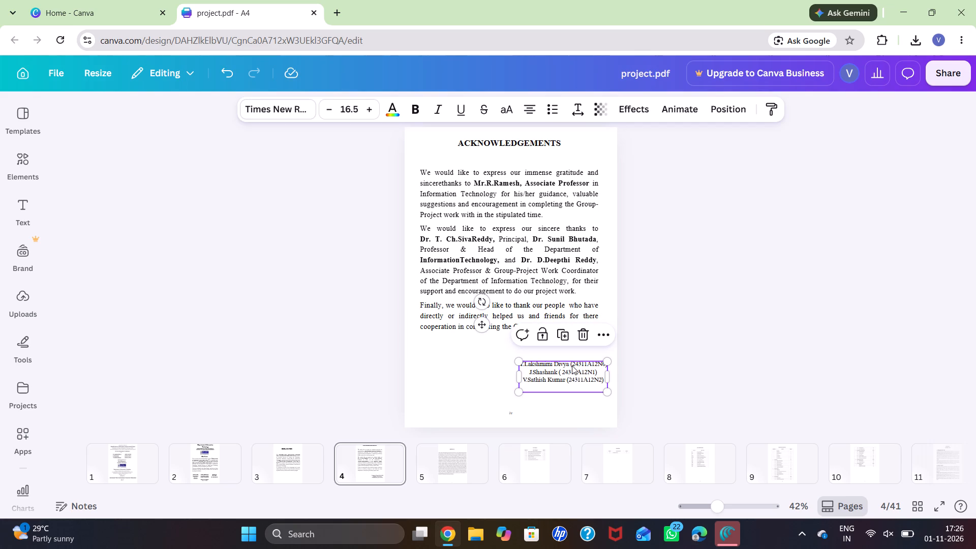
left_click(568, 379)
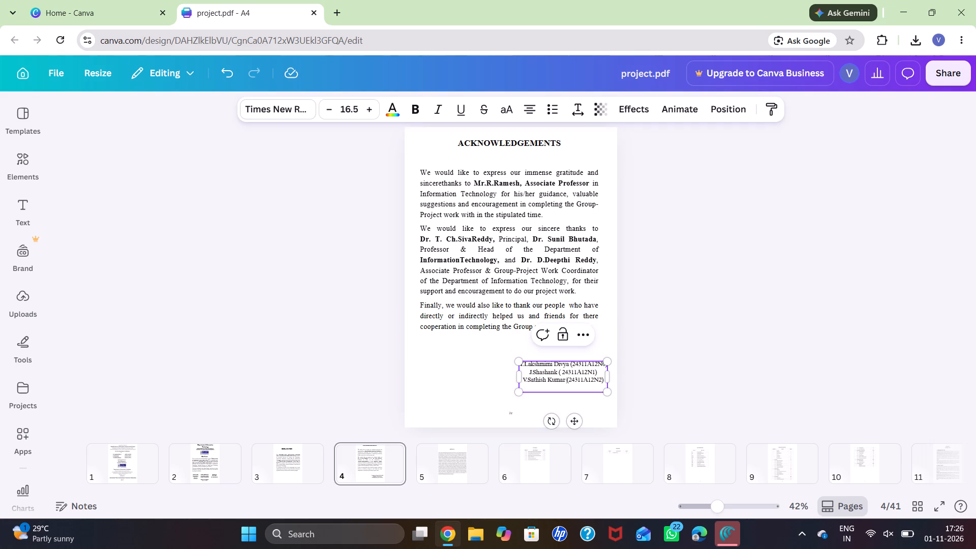
left_click(560, 373)
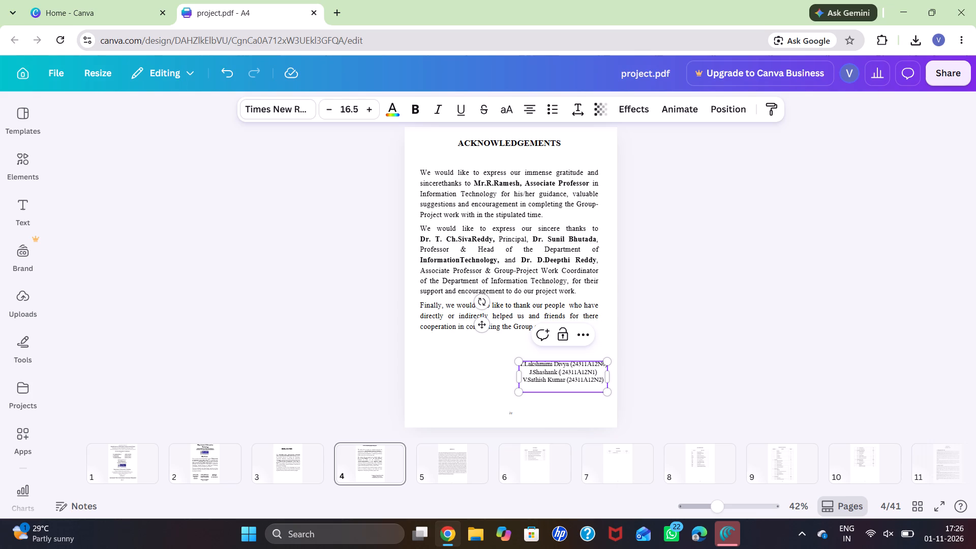
key("ctrl+a")
left_click(419, 114)
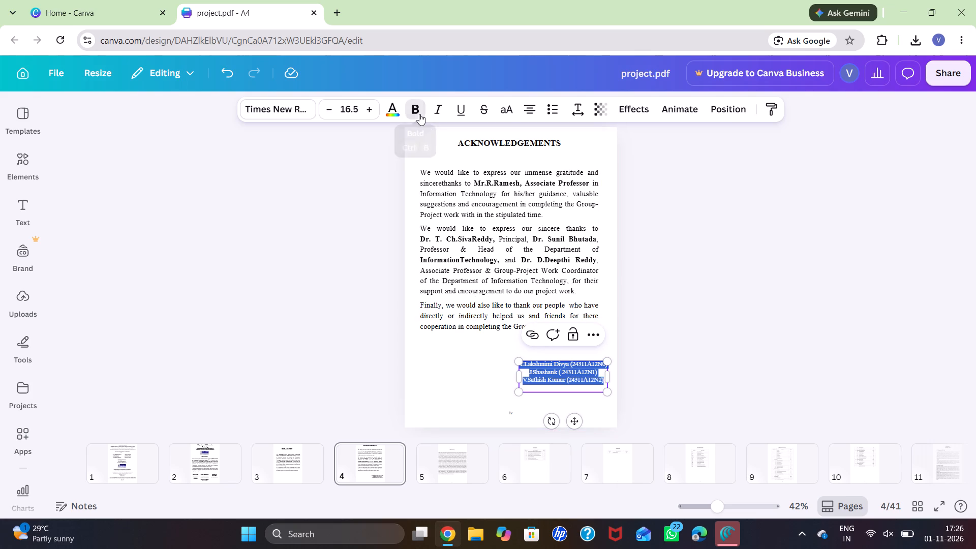
left_click(419, 114)
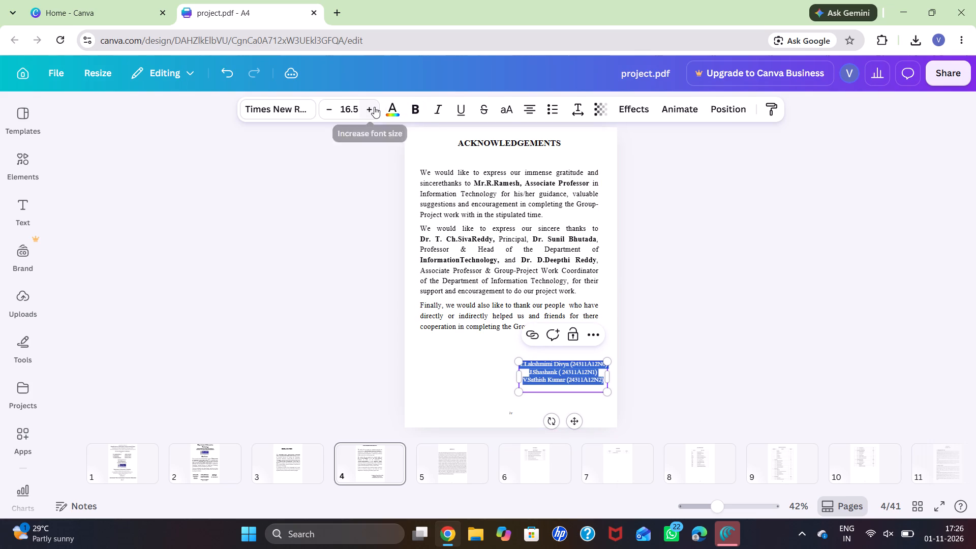
left_click(374, 107)
left_click(642, 227)
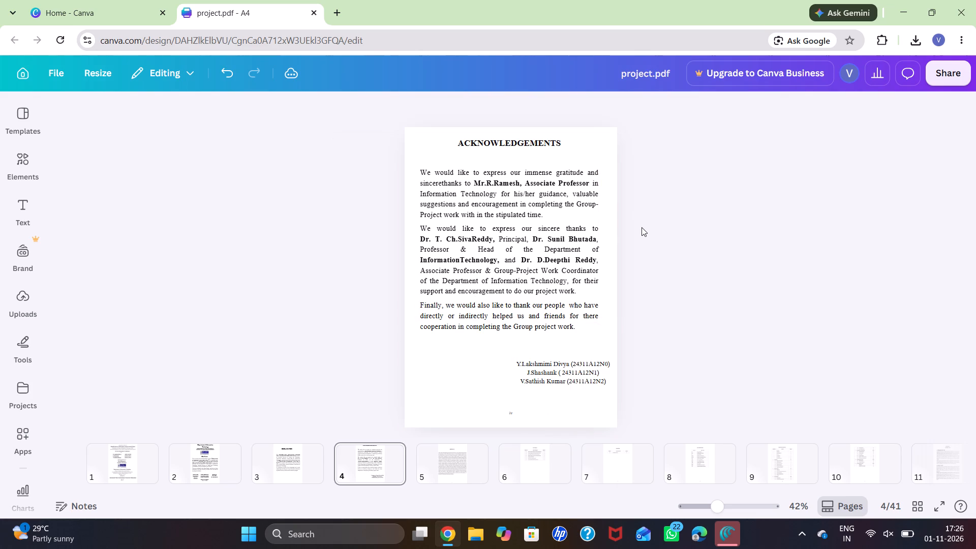
Insert six spaces between the first student's name and the parenthesised roll number in the list.
left_click(573, 362)
left_click(568, 365)
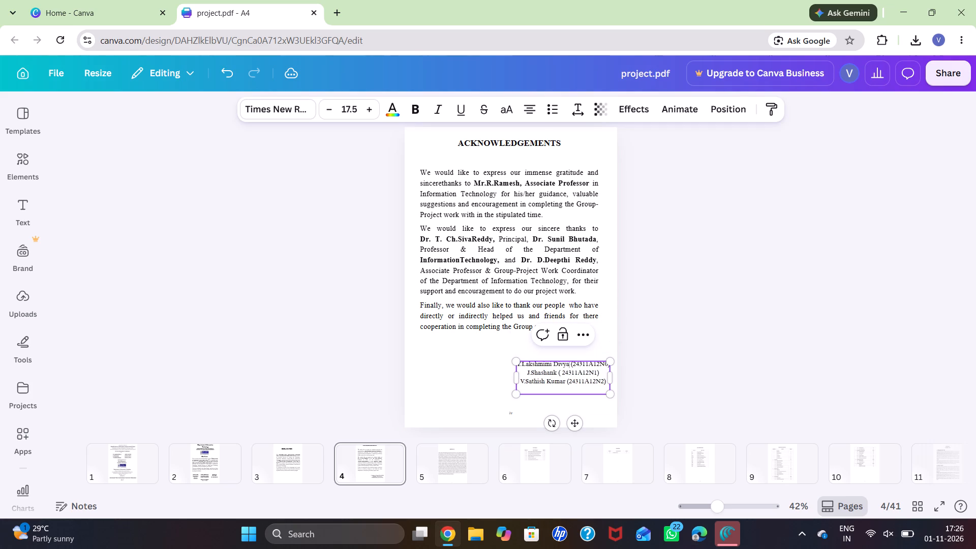
key("space")
key("space")
key("space")
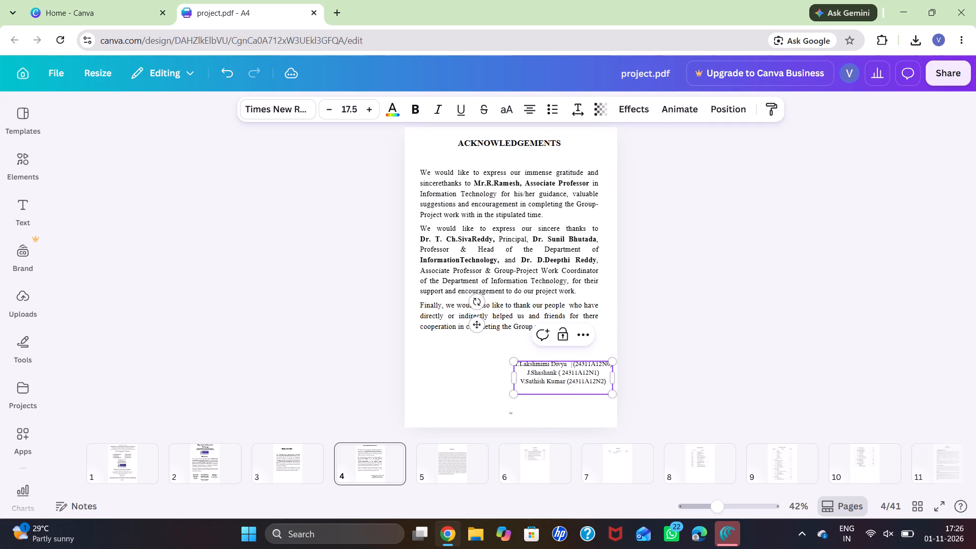
key("space")
key("space")
key("space")
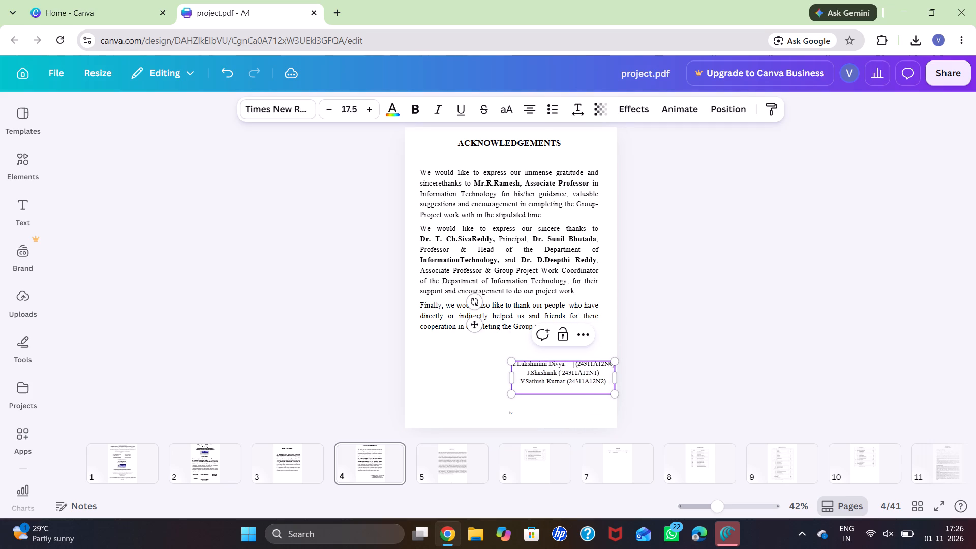
Insert 17 spaces between the second student's name and the parenthesised roll number in the list below the acknowledgements.
left_click(555, 372)
left_click(556, 372)
left_click(556, 372)
key("space")
key("space")
key("space")
key("space")
key("space")
key("space")
key("space")
key("space")
key("space")
key("space")
key("space")
key("space")
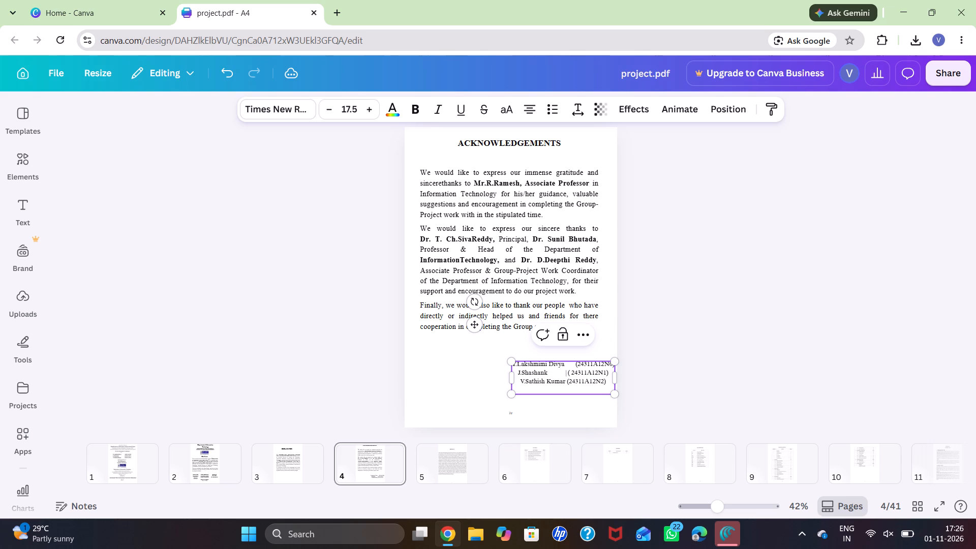
key("space")
key("space")
key("space")
key("space")
key("space")
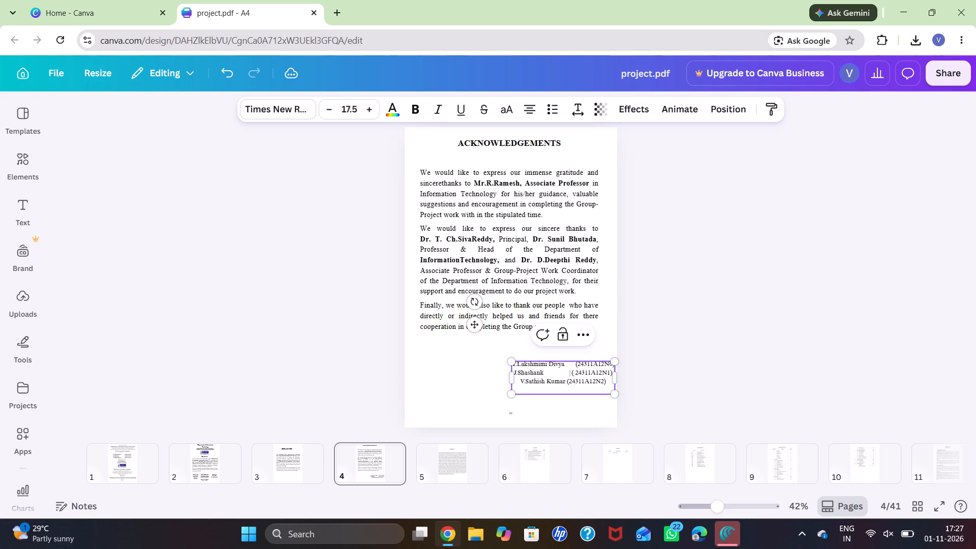
Insert nine spaces between the third student's name and the parenthesised roll number in the list.
left_click(567, 383)
key("space")
key("space")
key("space")
key("space")
key("space")
key("space")
key("space")
key("space")
key("space")
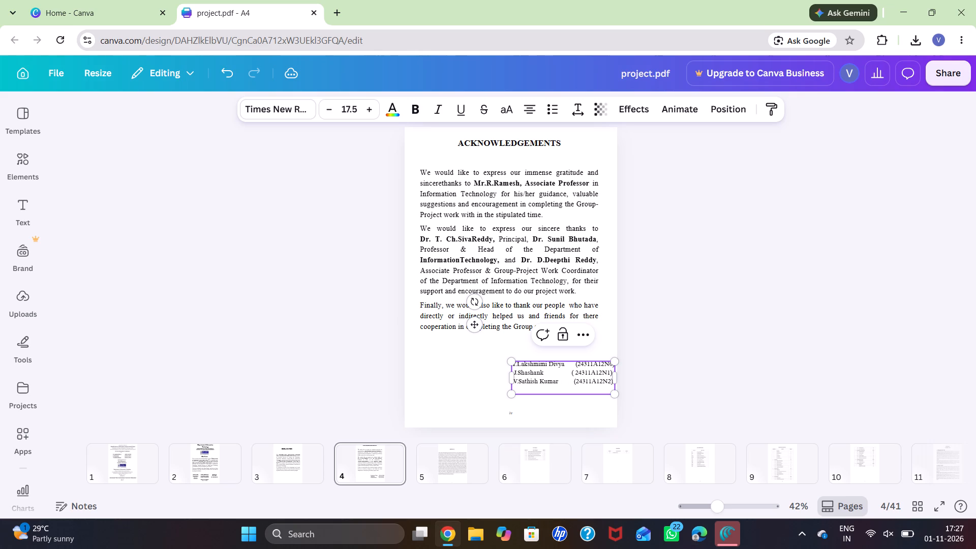
Fine-tune the roll-number alignment by adding three spaces to the second student's gap and two to the third's.
left_click(569, 373)
key("space")
key("space")
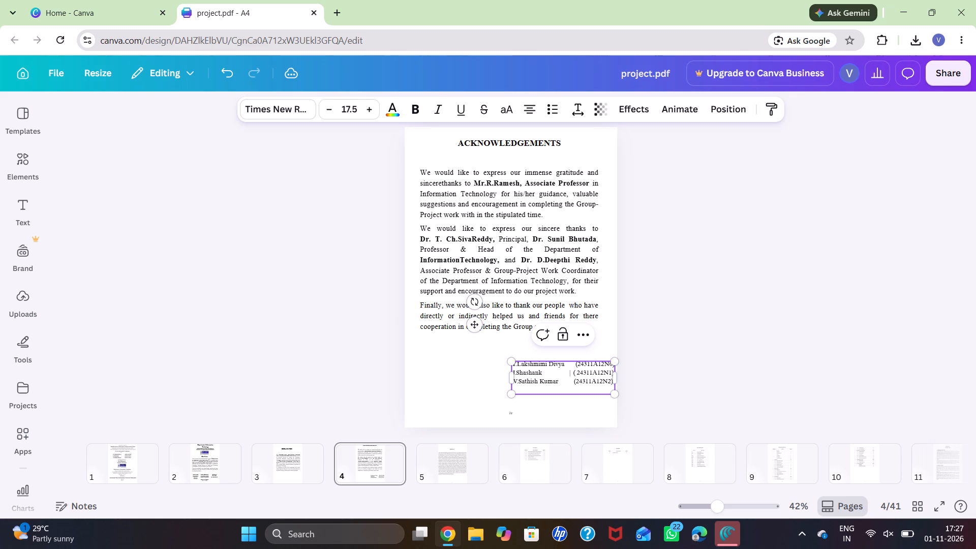
left_click(572, 385)
key("space")
left_click(569, 372)
key("space")
left_click(665, 353)
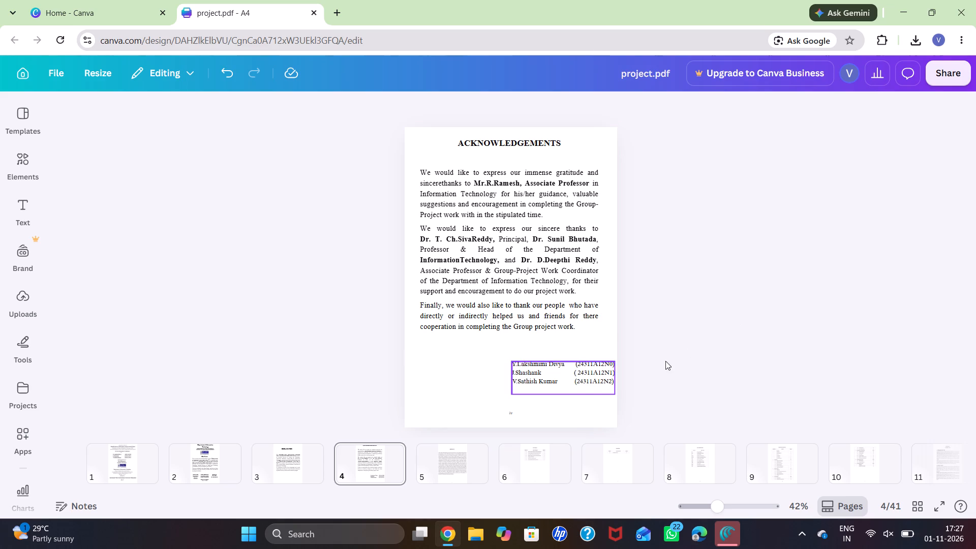
left_click(577, 378)
left_click(564, 381)
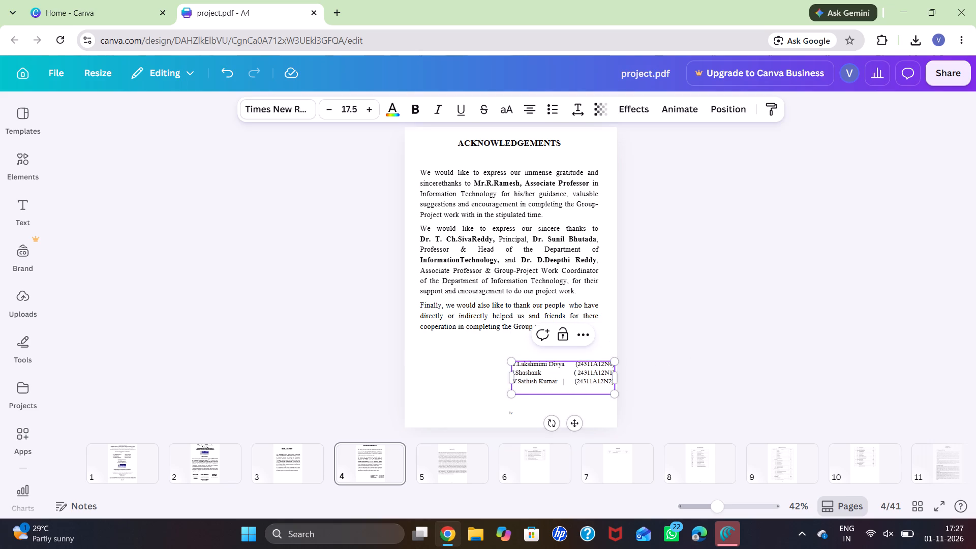
key("space")
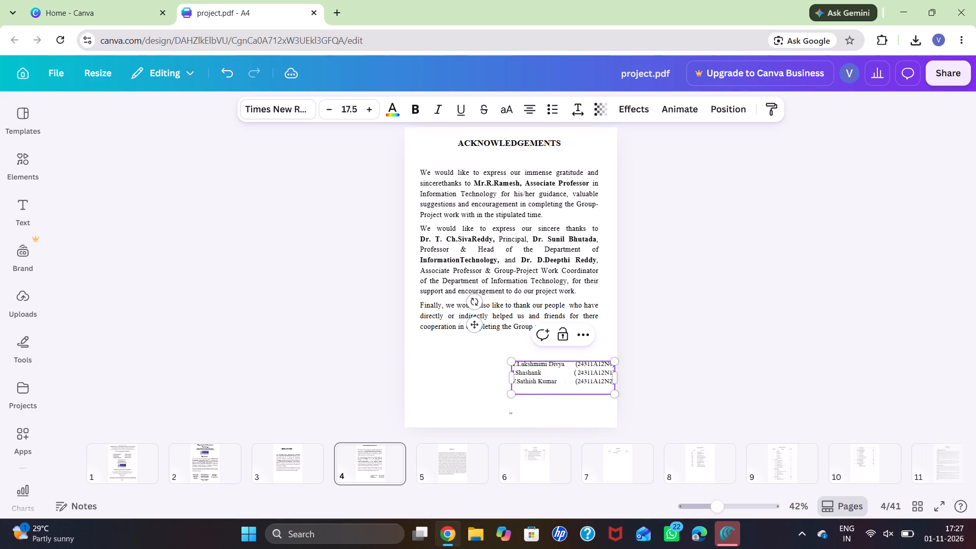
Remove three spaces from the gap between name and roll number in each of the three student lines.
left_click(575, 364)
key("BackSpace")
key("BackSpace")
key("BackSpace")
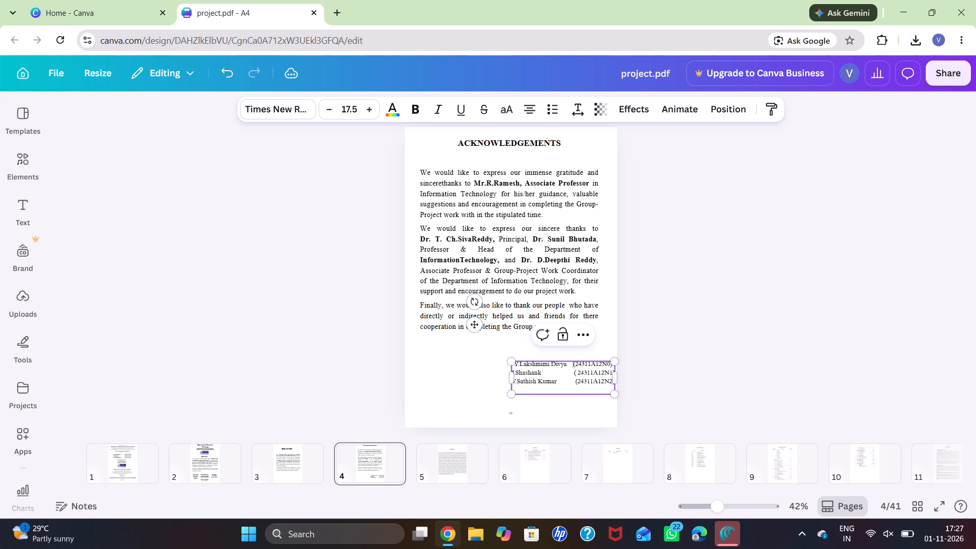
left_click(567, 375)
key("BackSpace")
key("BackSpace")
key("BackSpace")
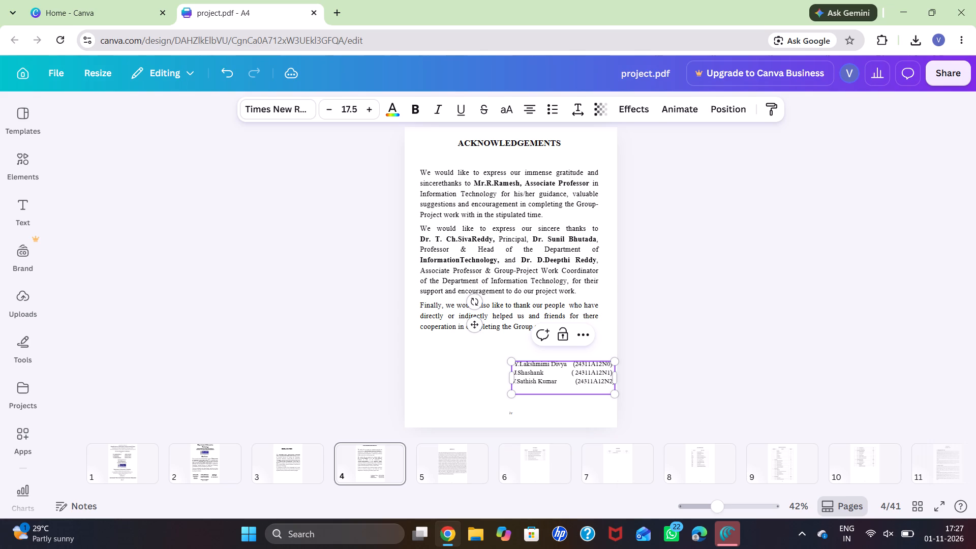
left_click(565, 379)
key("BackSpace")
key("BackSpace")
key("BackSpace")
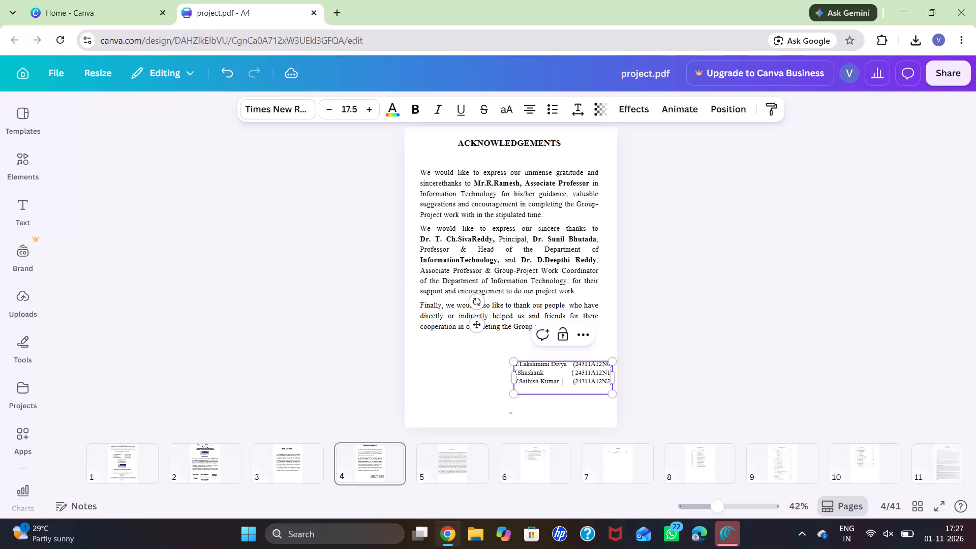
left_click(728, 308)
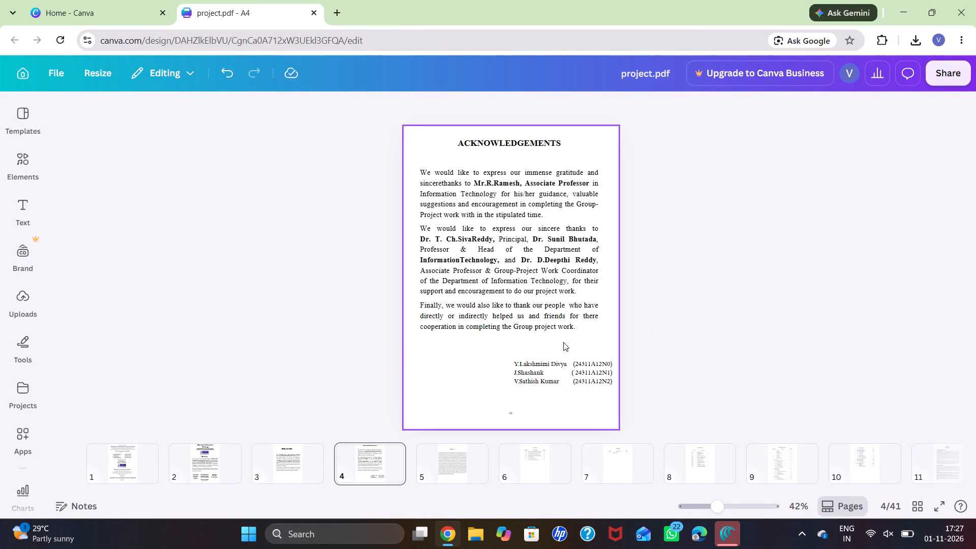
Change the second student's initial to J in the student list on the cover page.
left_click(109, 451)
left_click(448, 217)
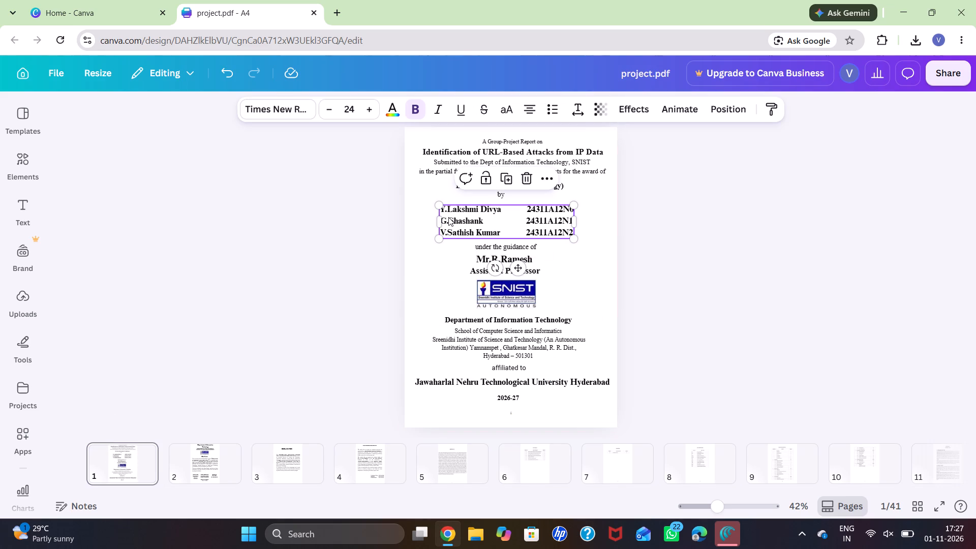
left_click(446, 219)
key("BackSpace")
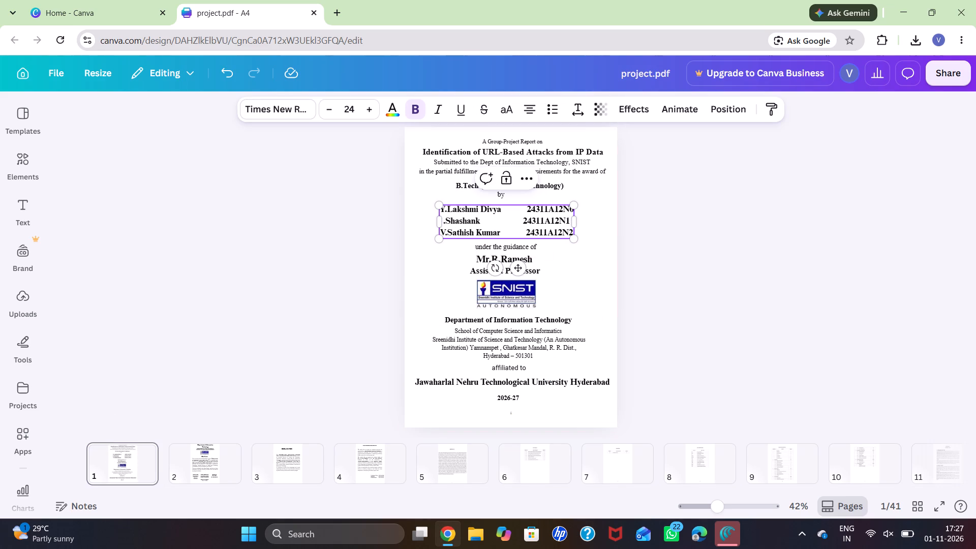
key("j")
left_click(693, 262)
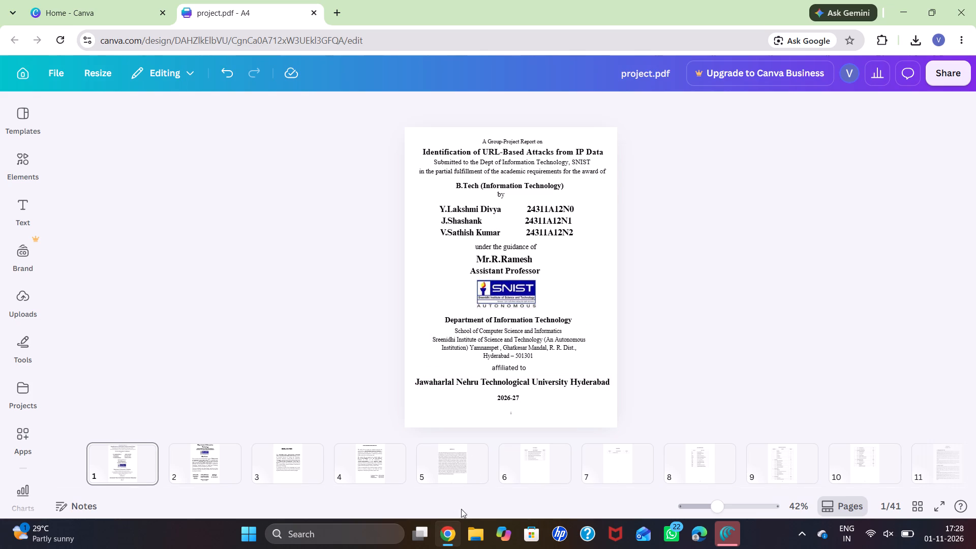
Check the names, roll numbers and designations on the certificate, declaration and acknowledgements pages.
left_click(201, 457)
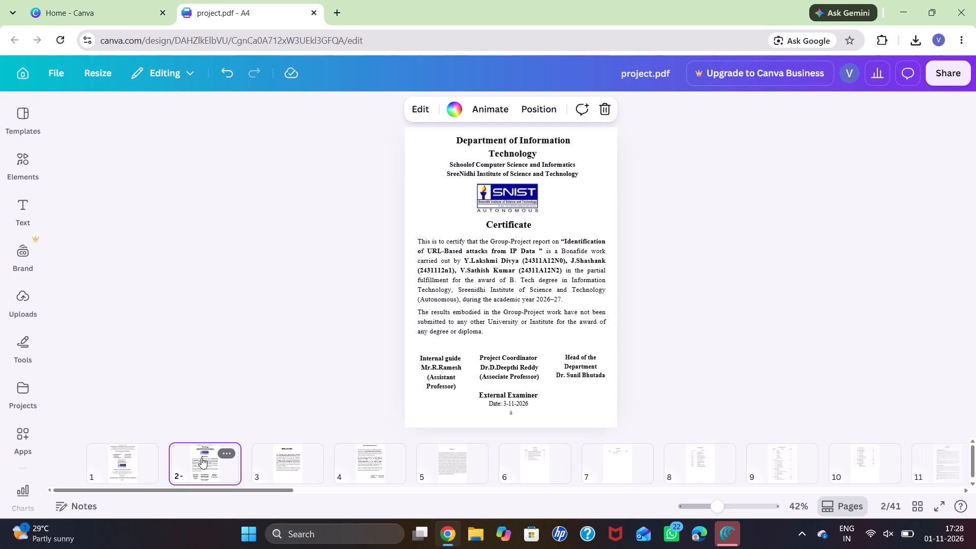
left_click(272, 452)
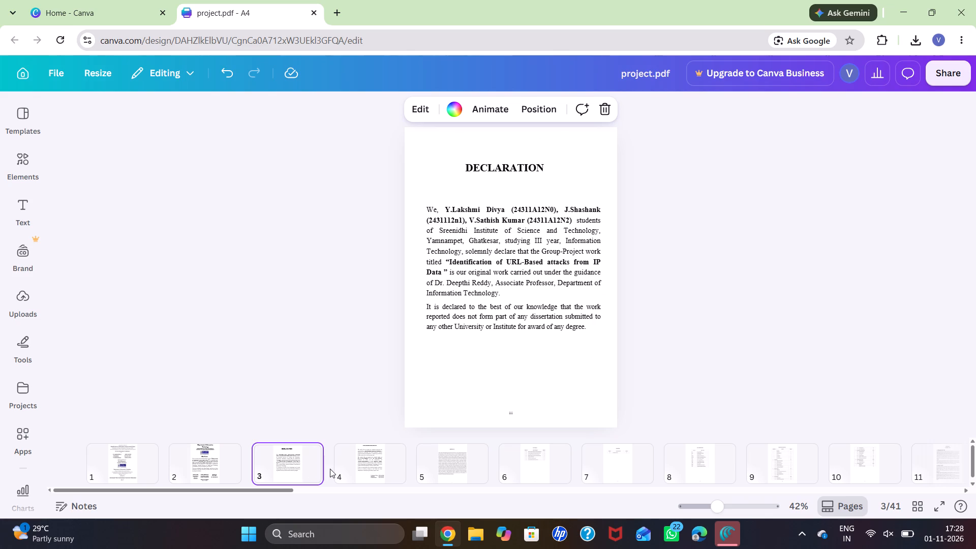
left_click(361, 458)
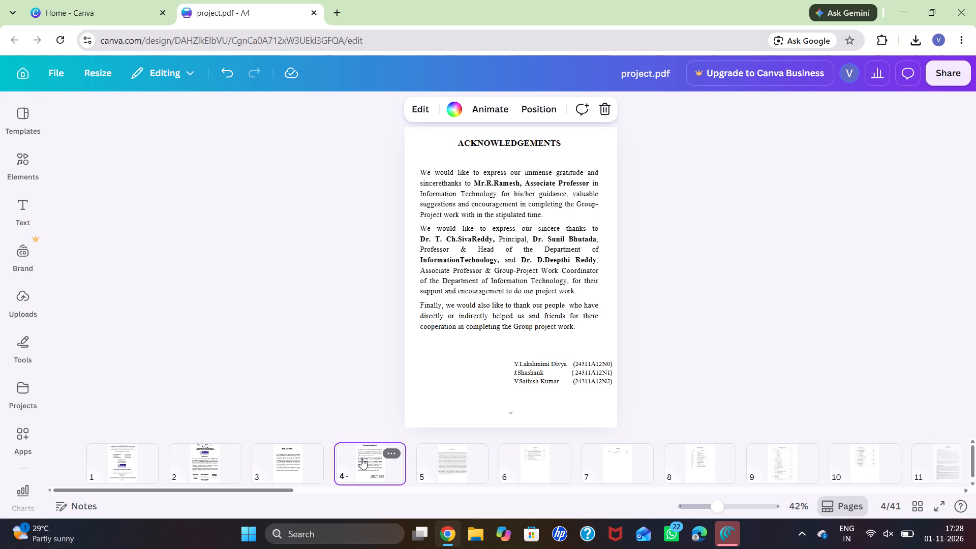
left_click(284, 479)
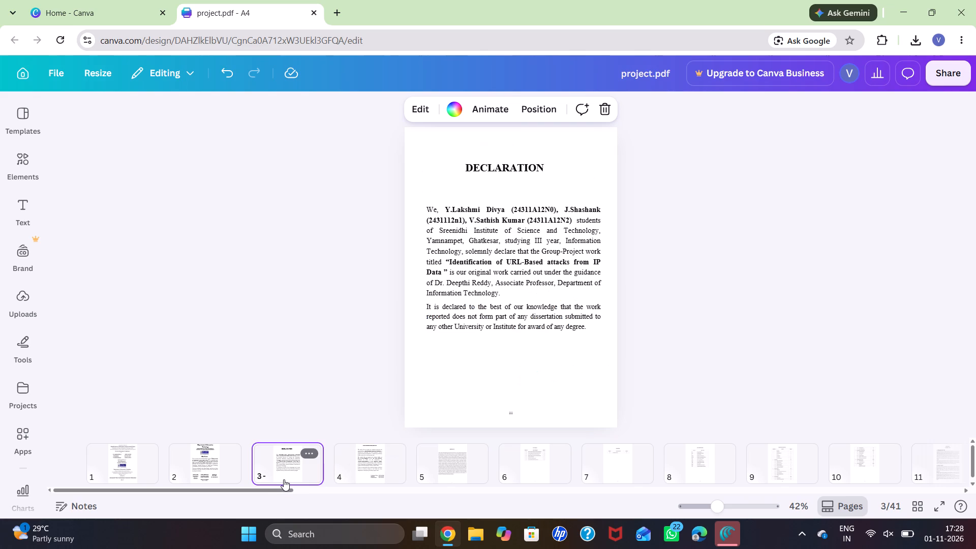
Change the guide's designation in the first acknowledgements paragraph to "Assistant Professor".
left_click(349, 472)
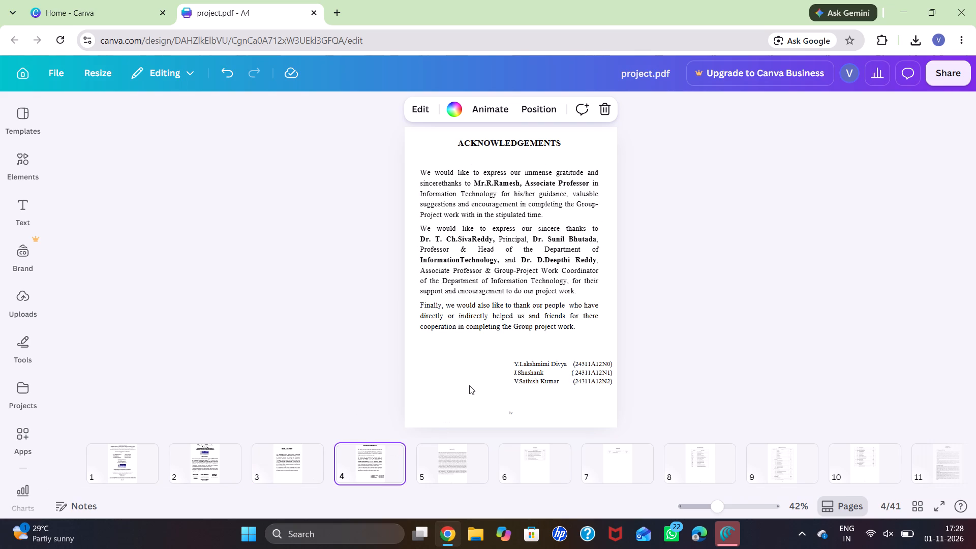
left_click(553, 181)
left_click(553, 181)
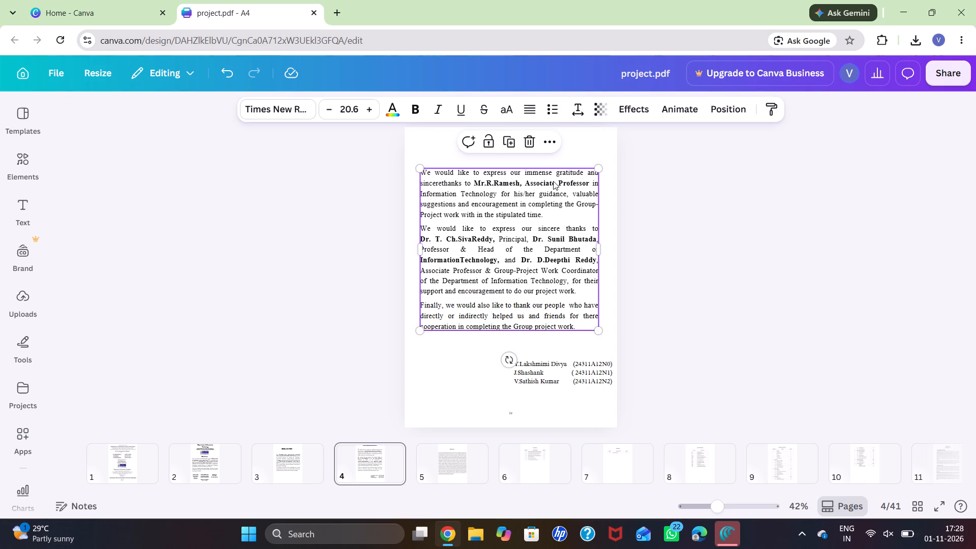
key("BackSpace")
key("BackSpace")
key("BackSpace")
key("BackSpace")
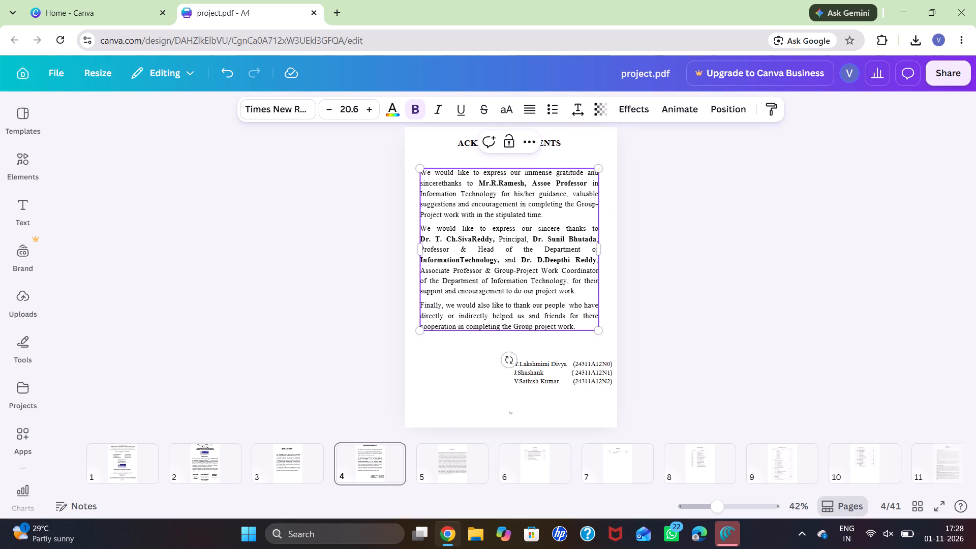
key("BackSpace")
type("ISTANT")
key("BackSpace")
key("BackSpace")
key("BackSpace")
key("BackSpace")
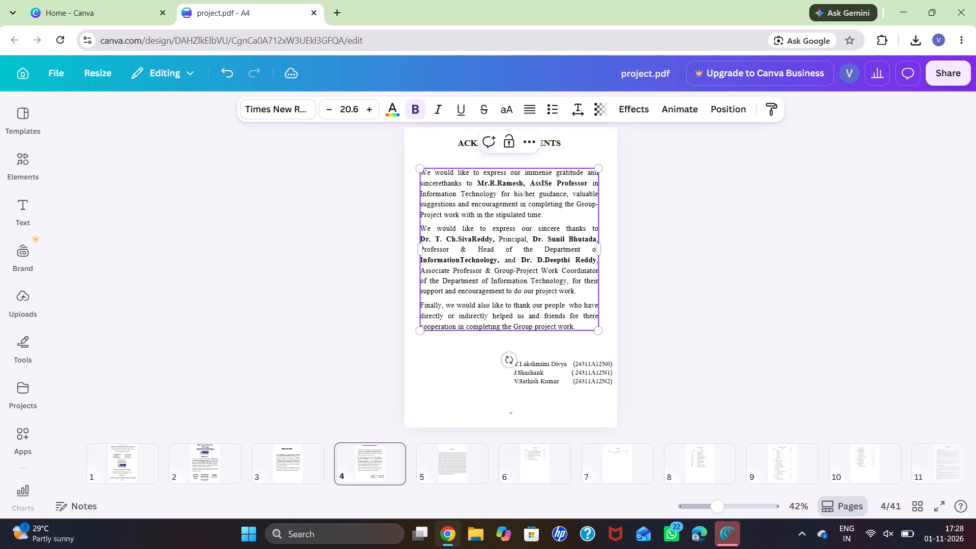
key("BackSpace")
key("BackSpace")
type("istan")
key("t")
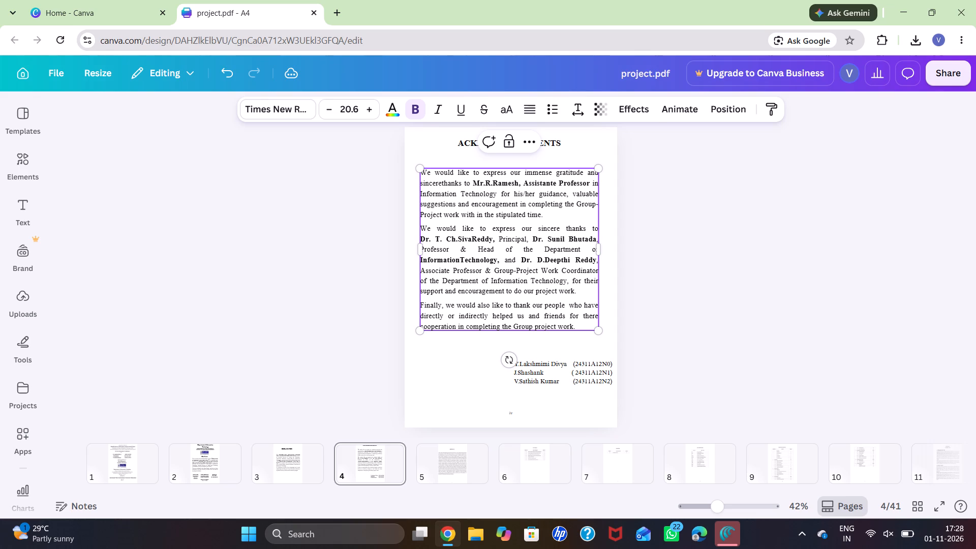
key("Right")
key("BackSpace")
left_click(654, 188)
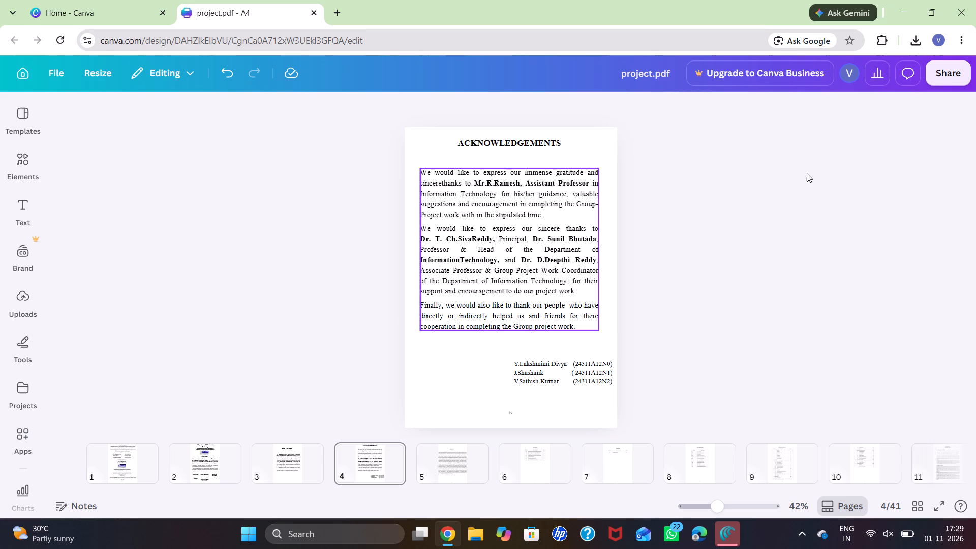
Look over pages 5 to 9, including the abstract, list of abbreviations and table of contents.
left_click(534, 462)
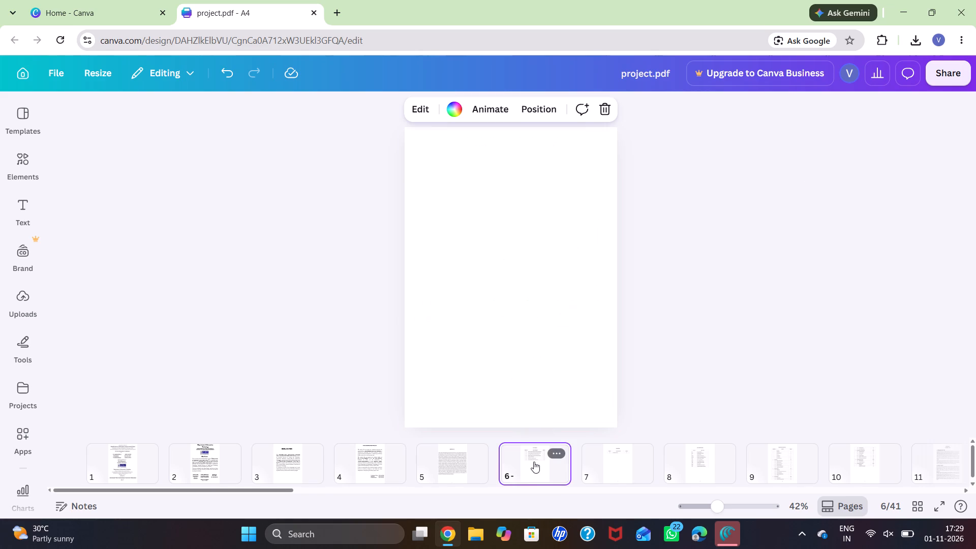
left_click(452, 464)
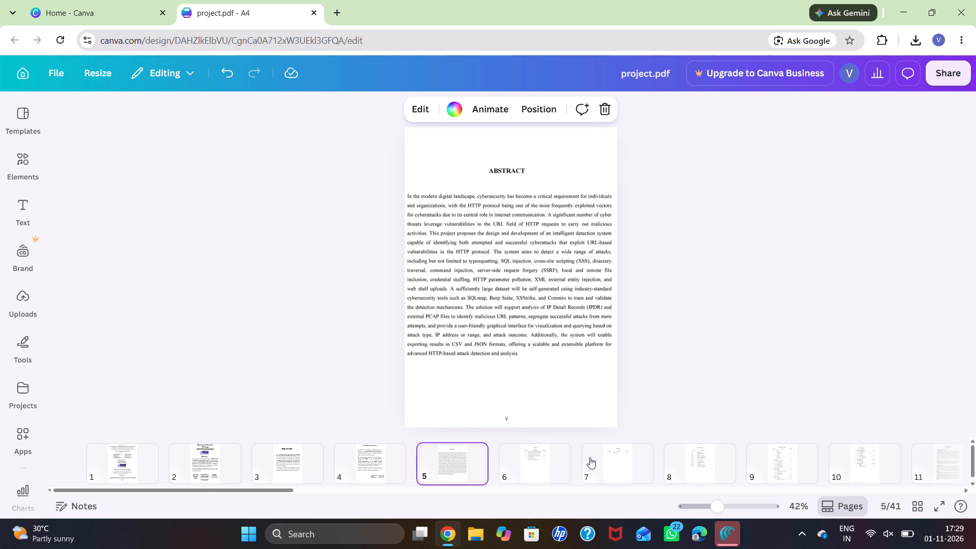
left_click(611, 460)
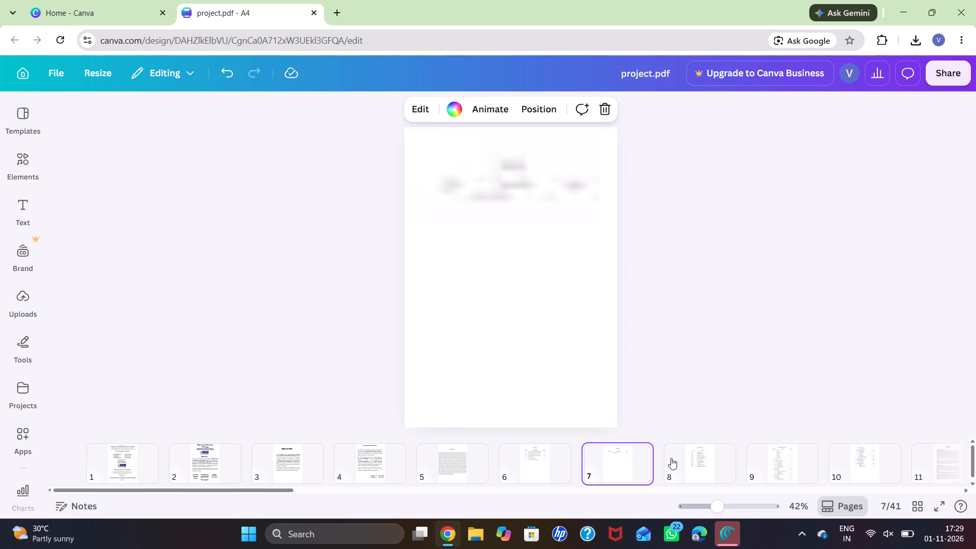
left_click(706, 460)
left_click(776, 465)
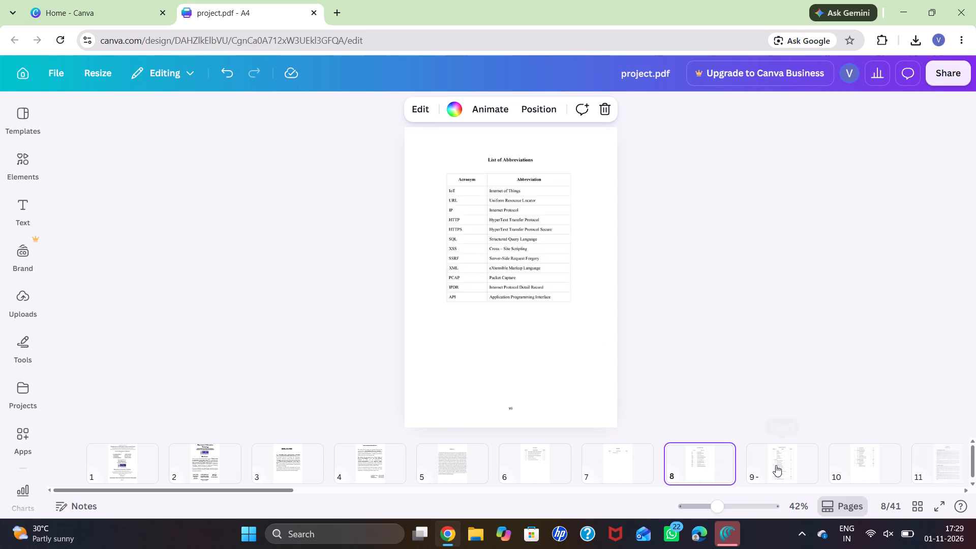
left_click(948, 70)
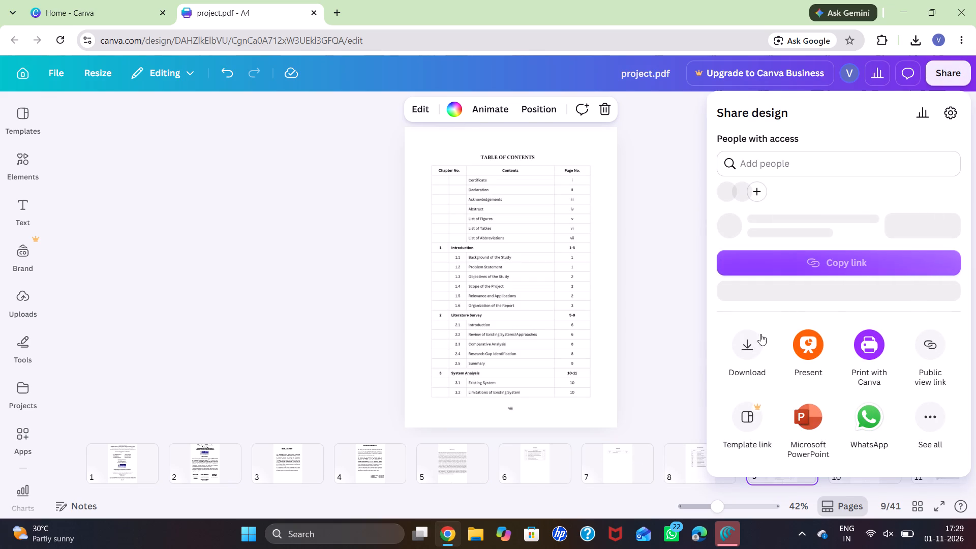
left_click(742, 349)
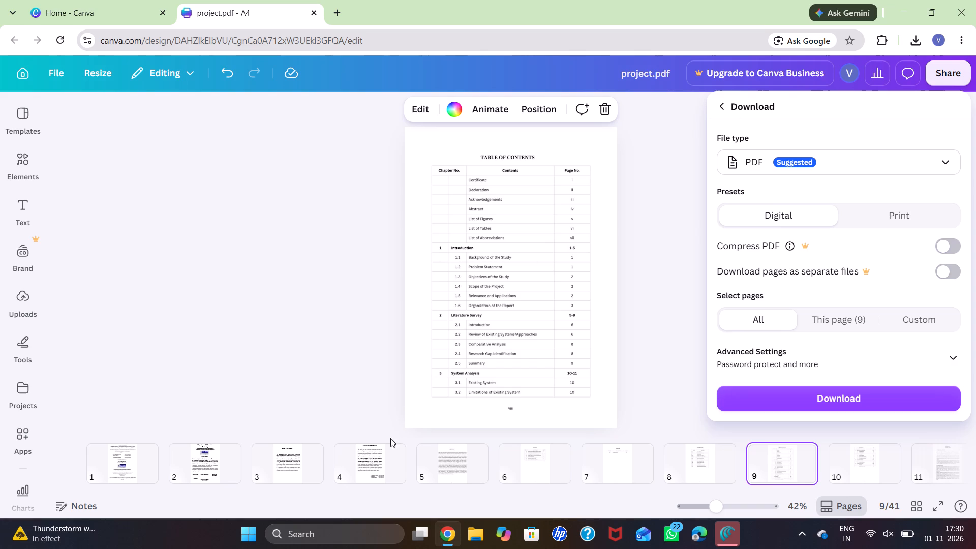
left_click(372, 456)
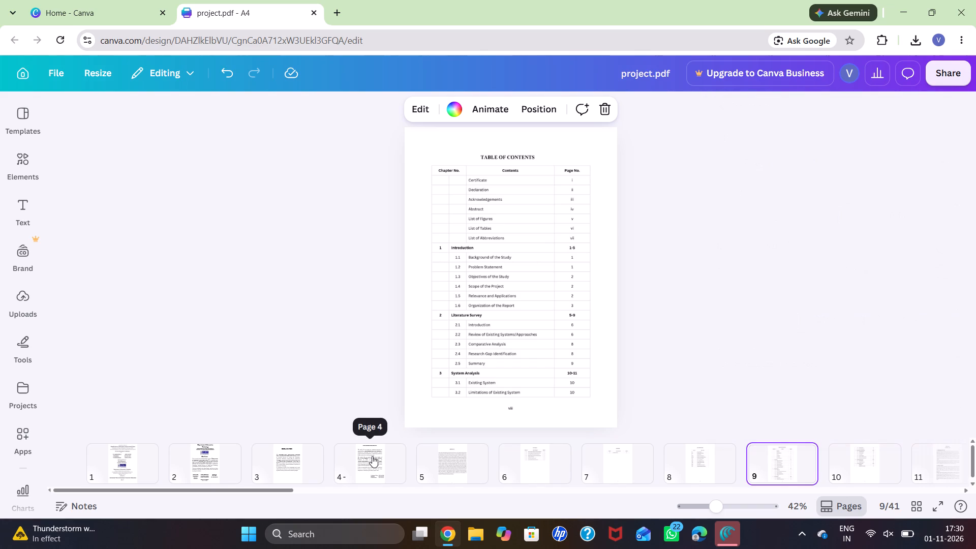
Reduce the font size of all the acknowledgements body text on page 4 to 19.6.
left_click(369, 455)
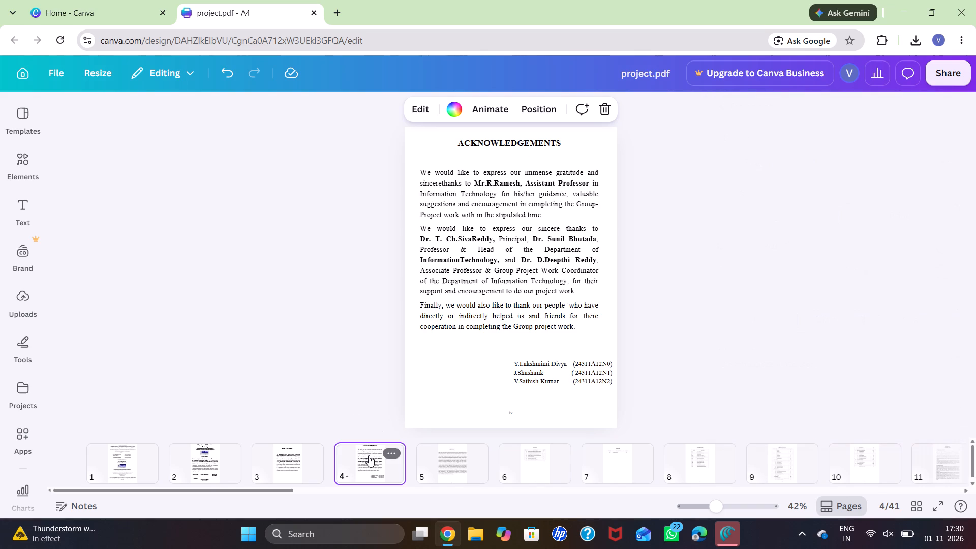
left_click(490, 294)
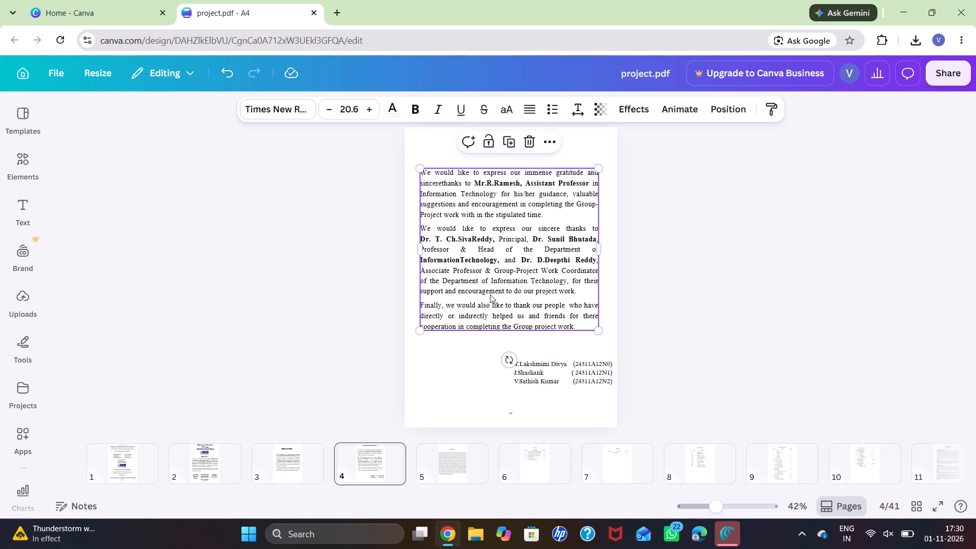
left_click(490, 294)
key("ctrl+a")
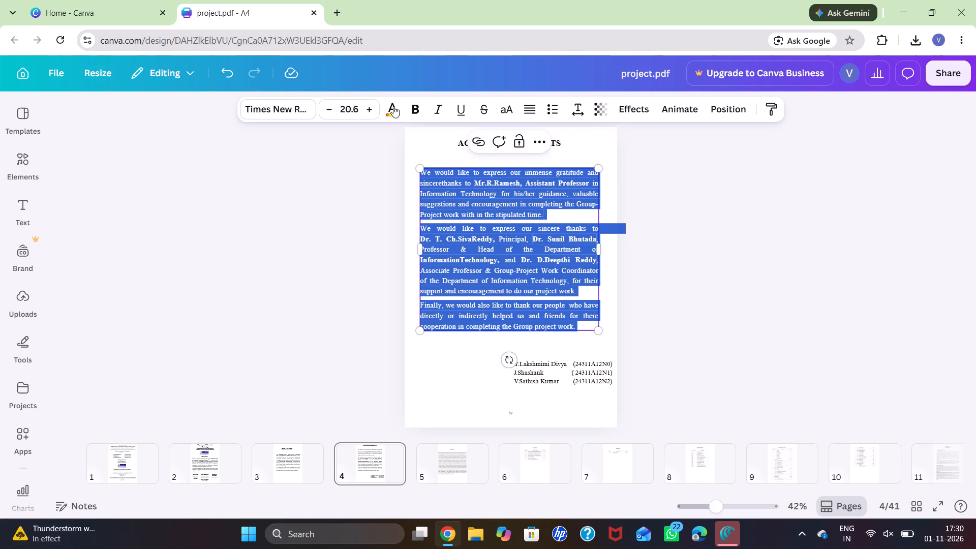
left_click(327, 108)
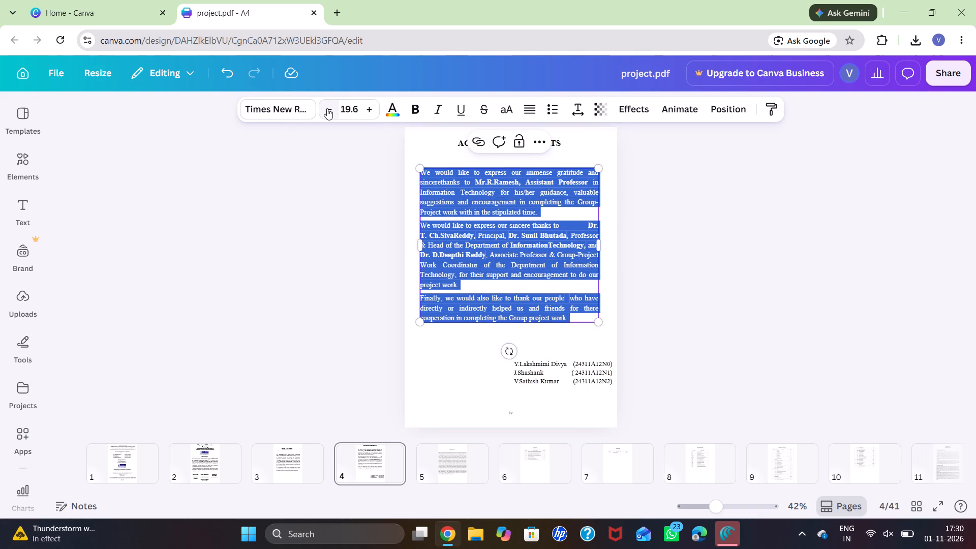
left_click(736, 183)
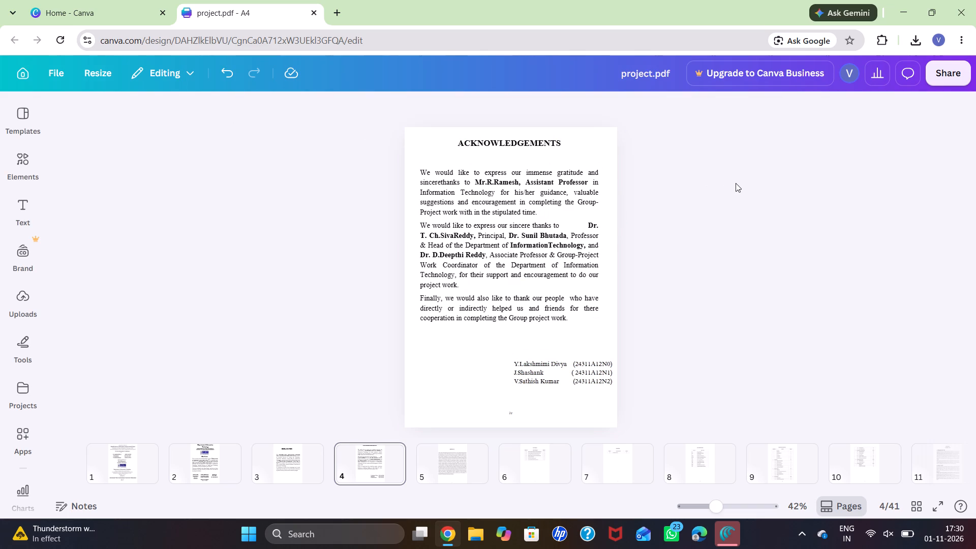
Glance at pages 5 and 6, and open the design's download options for a PDF of all pages.
left_click(454, 466)
left_click(523, 476)
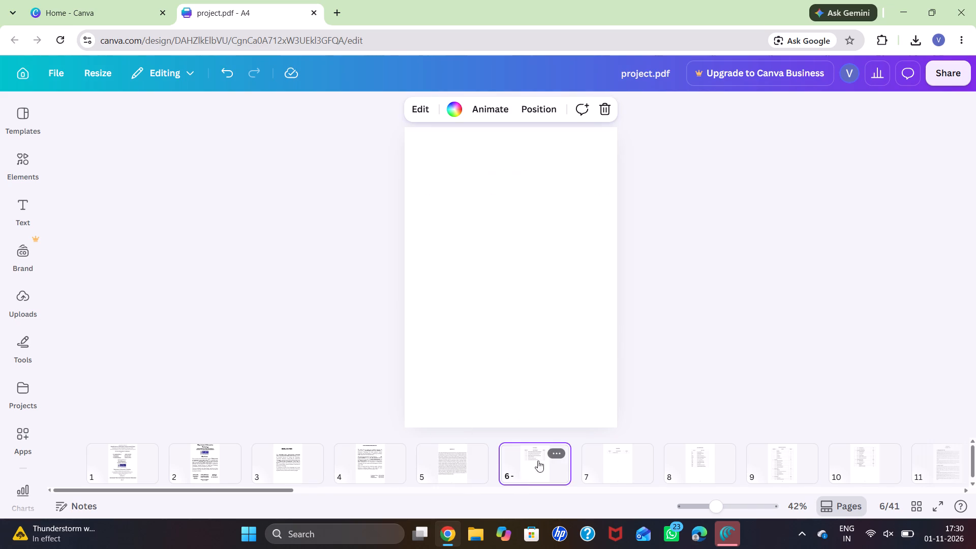
left_click(931, 77)
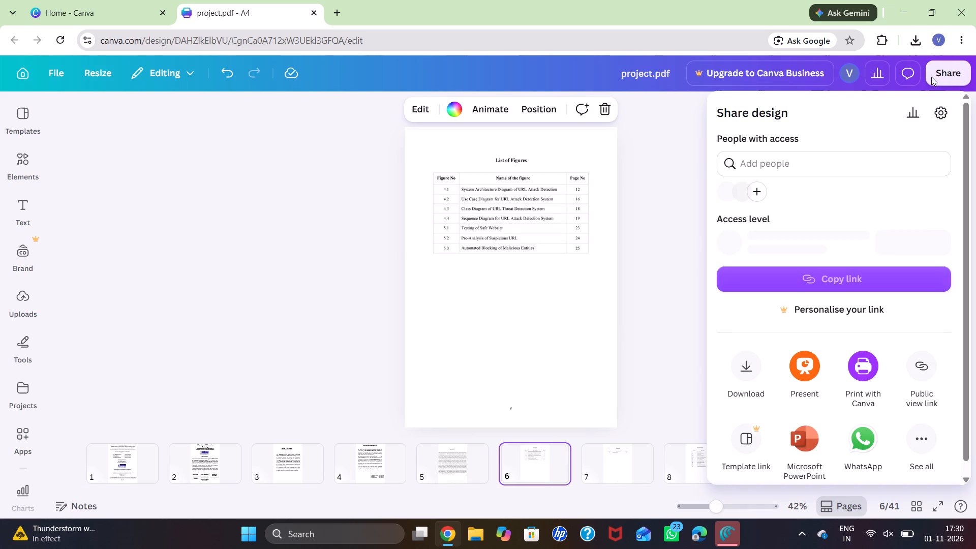
left_click(748, 360)
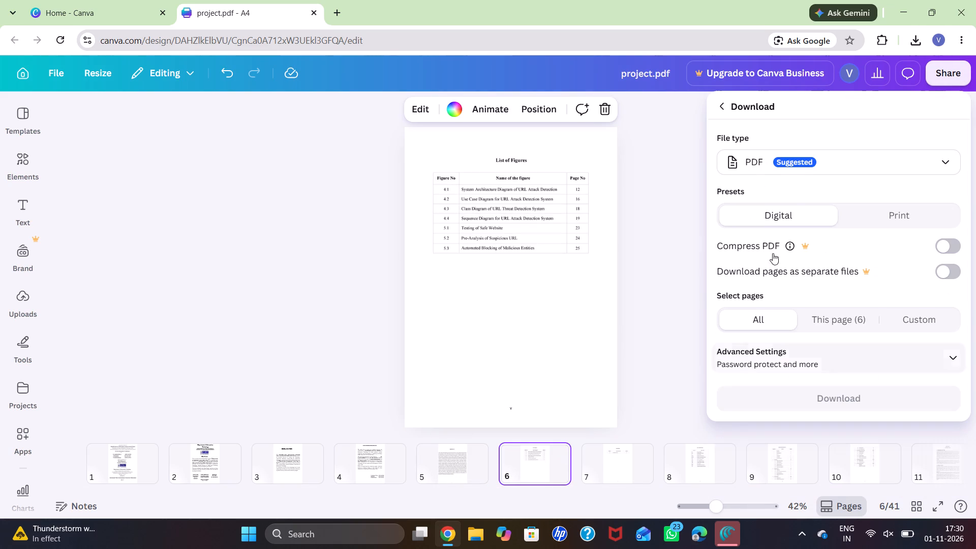
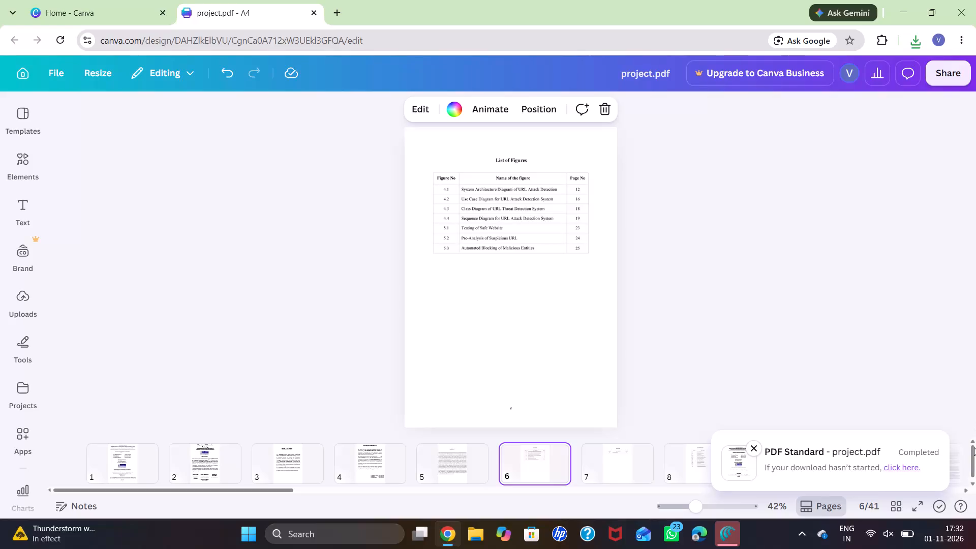
Restart the PDF Standard download of project.pdf using the fallback link in the download notice.
left_click(903, 471)
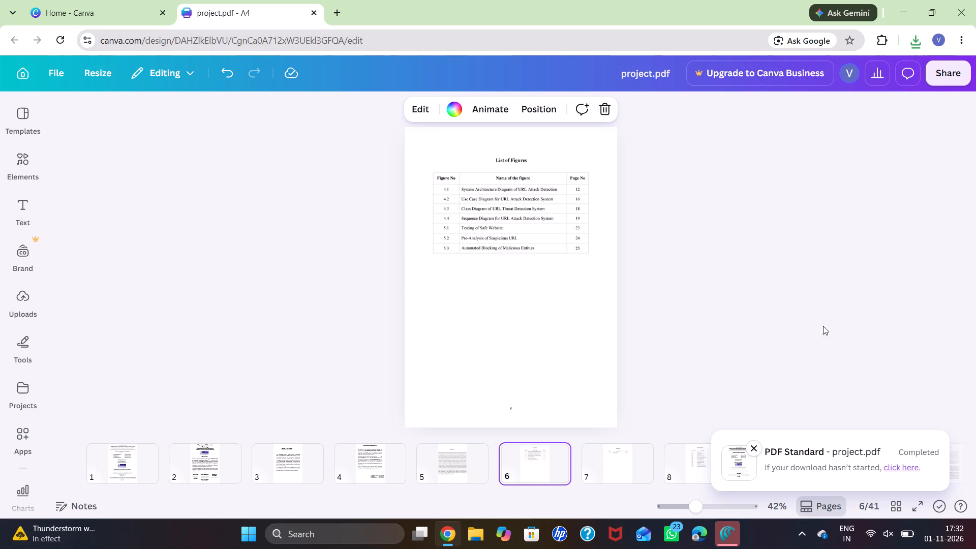
Check the browser's recent downloads, then switch to File Explorer and open the Downloads folder to locate the exported project PDF.
left_click(917, 34)
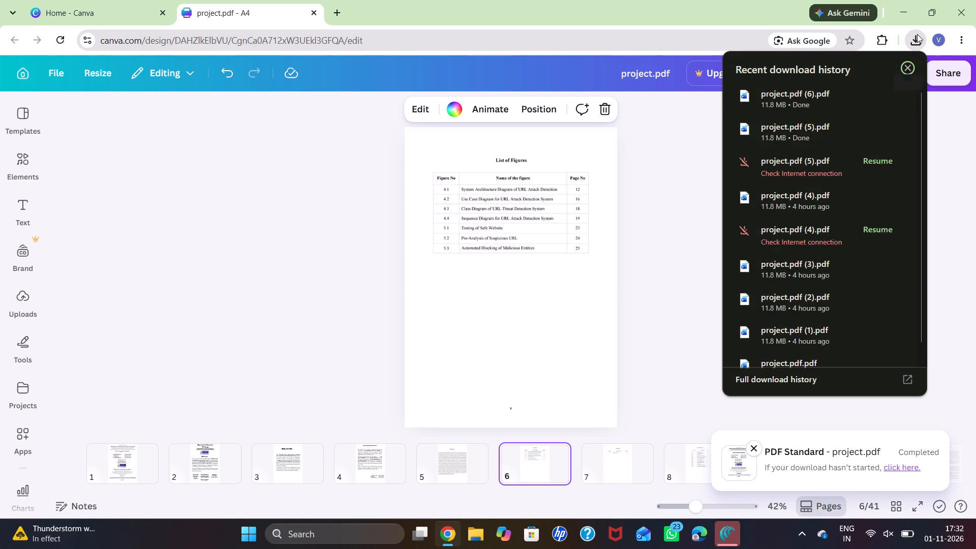
left_click(438, 539)
left_click(472, 534)
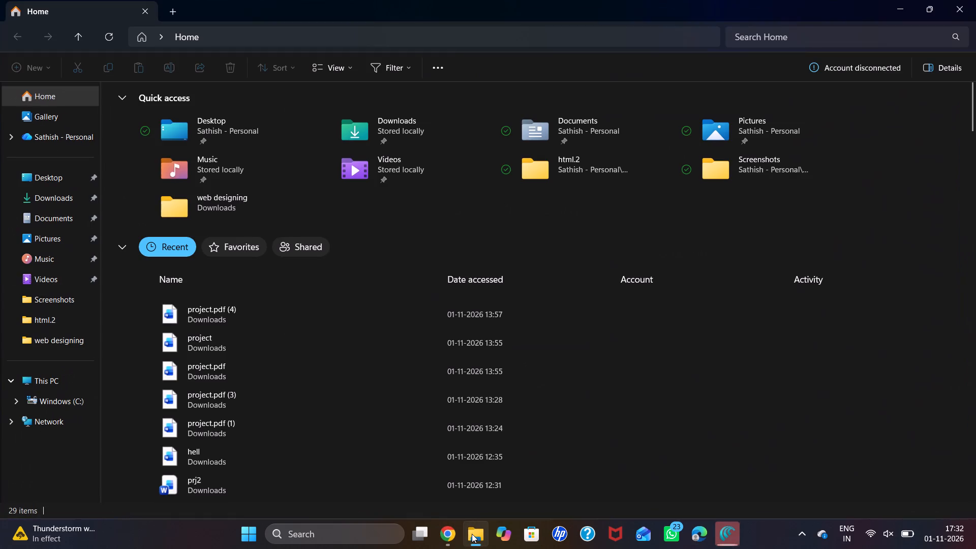
left_click(77, 206)
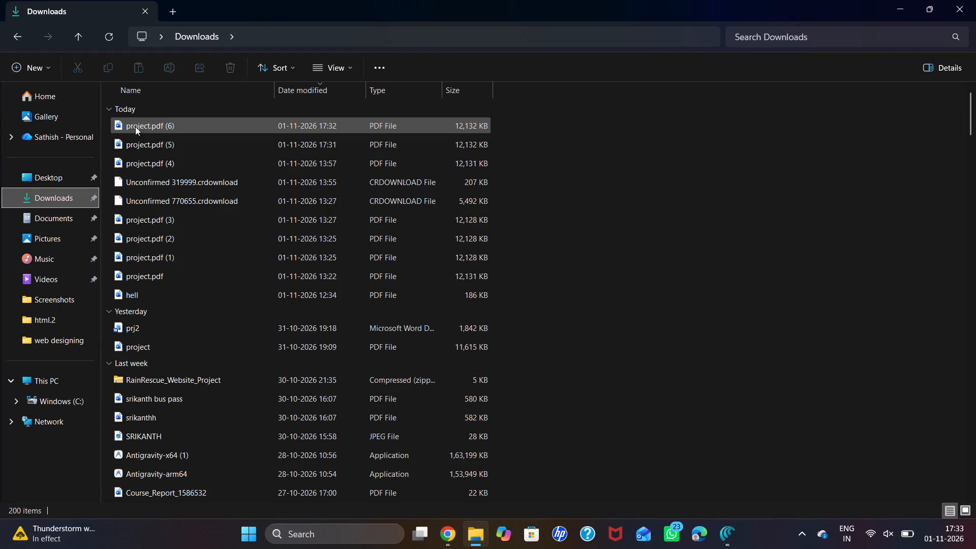
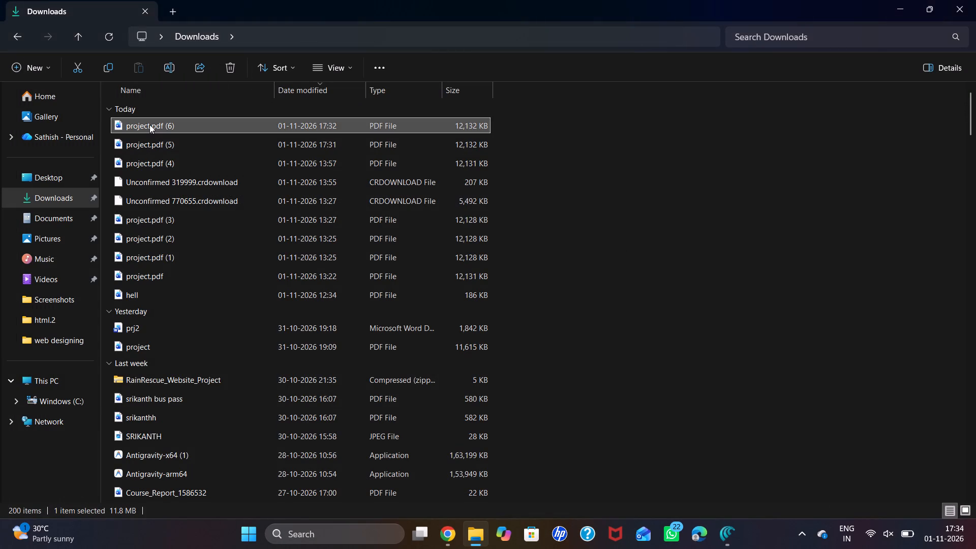
Rename the newest exported PDF, project.pdf (6), in the Downloads folder with a name starting with "Summer".
right_click(149, 125)
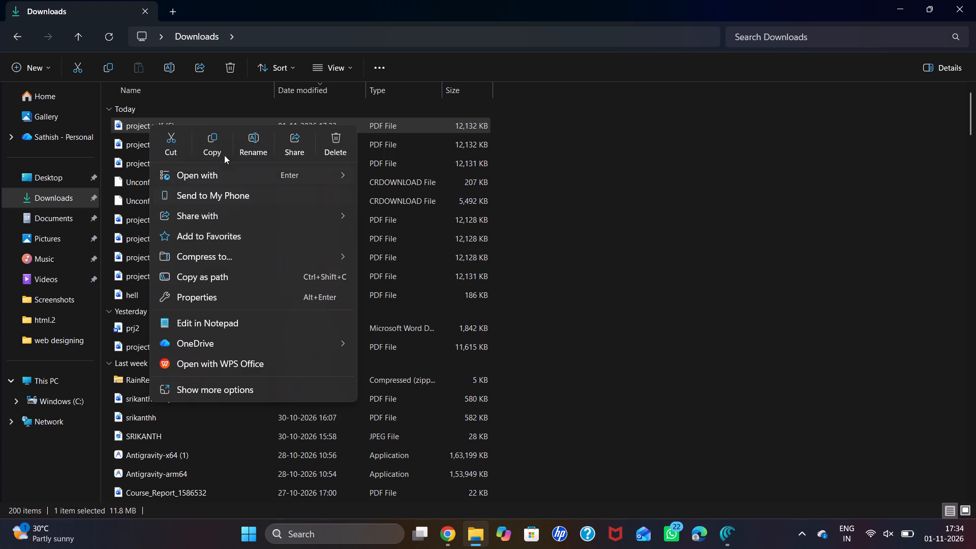
left_click(242, 144)
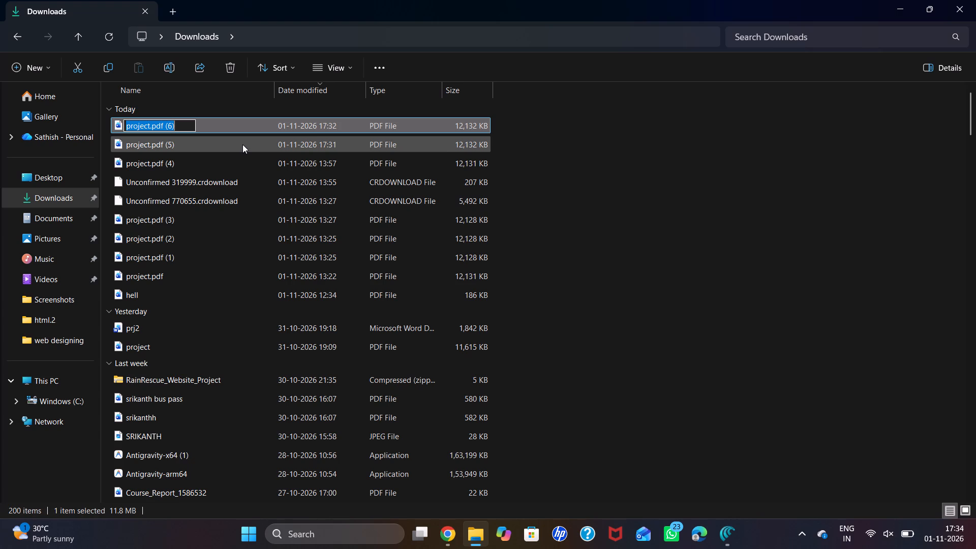
key("BackSpace")
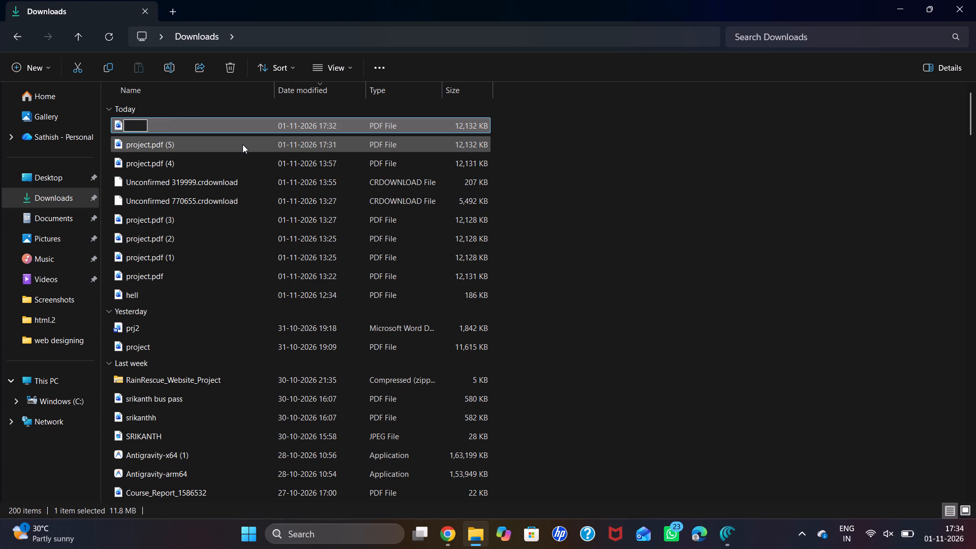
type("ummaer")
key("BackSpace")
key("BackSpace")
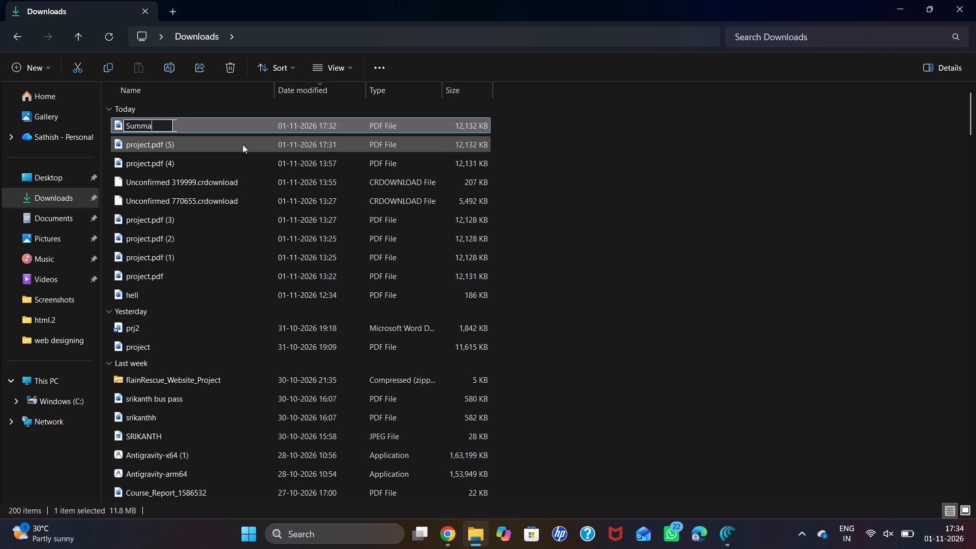